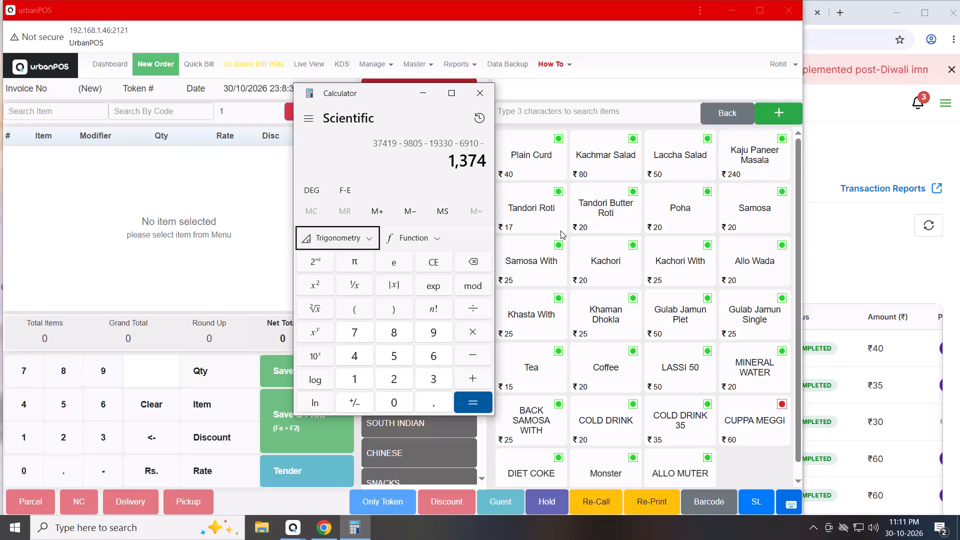
# Switch from the calculator to the urbanPOS order screen and save and print a bill for the ₹20 COLD DRINK.
pyautogui.click(171, 244)
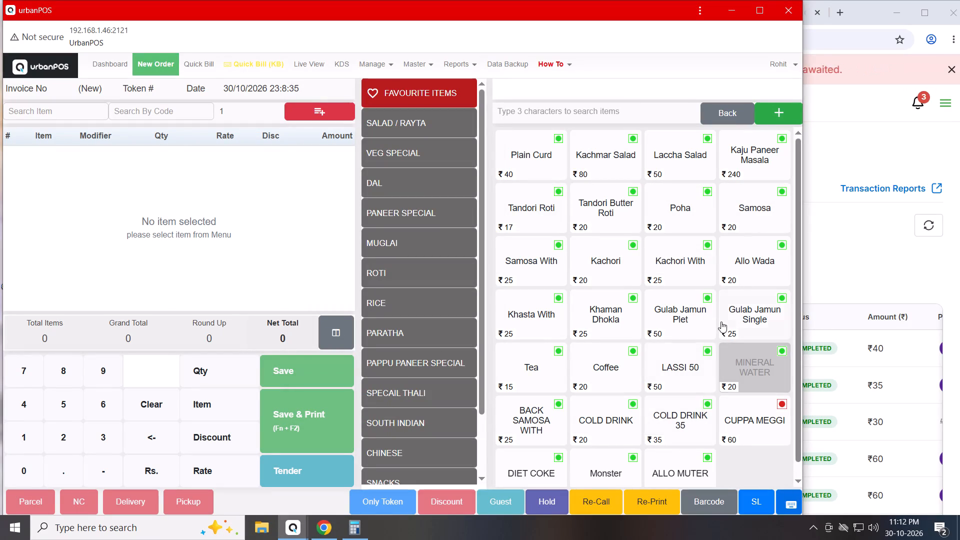
pyautogui.click(587, 421)
pyautogui.click(309, 432)
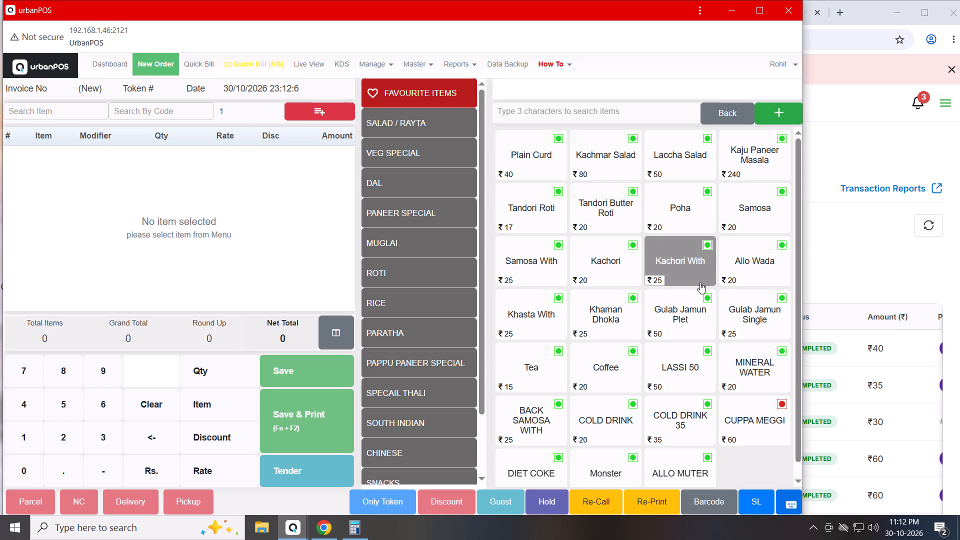
# Save and print a new bill for one BACK SAMOSA WITH.
pyautogui.click(519, 410)
pyautogui.press('F2')
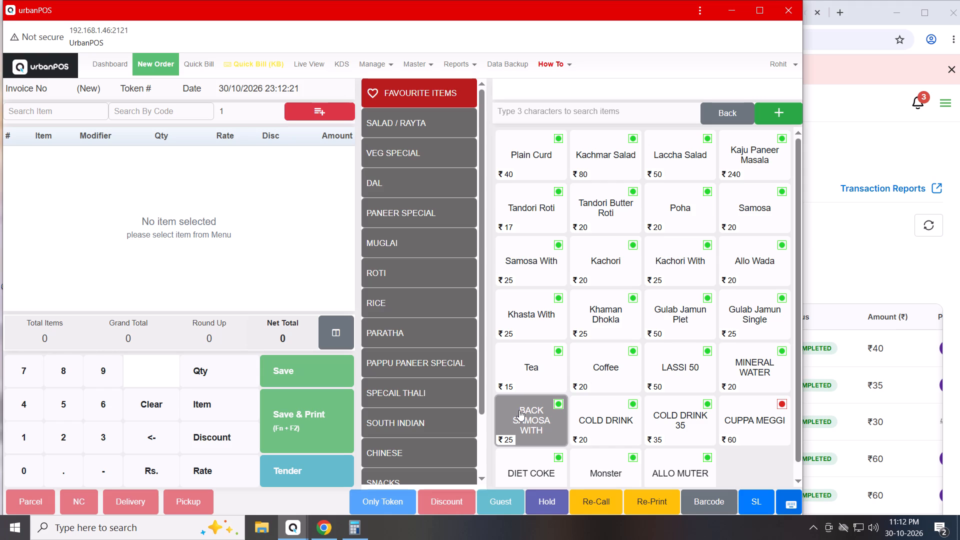
# Save and print a new bill for one Coffee.
pyautogui.click(592, 368)
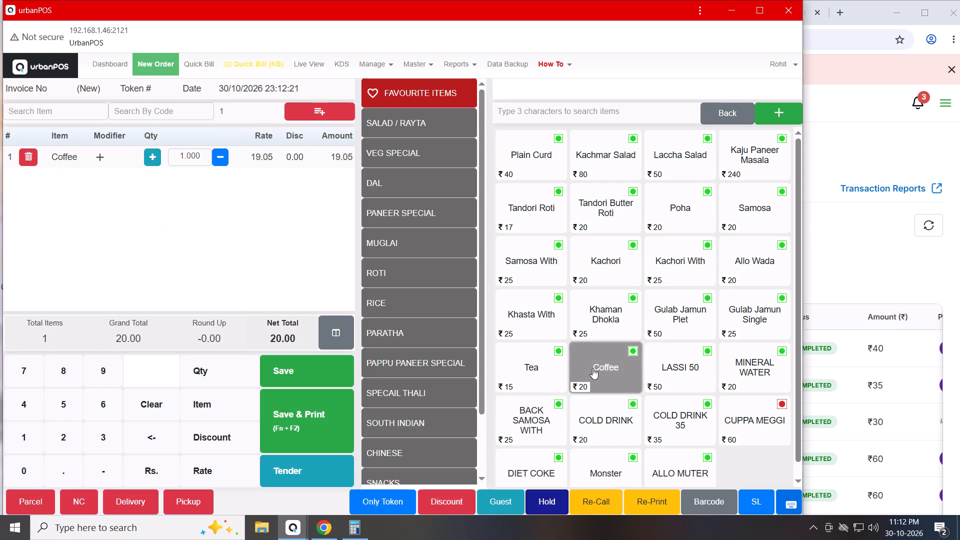
pyautogui.press('F2')
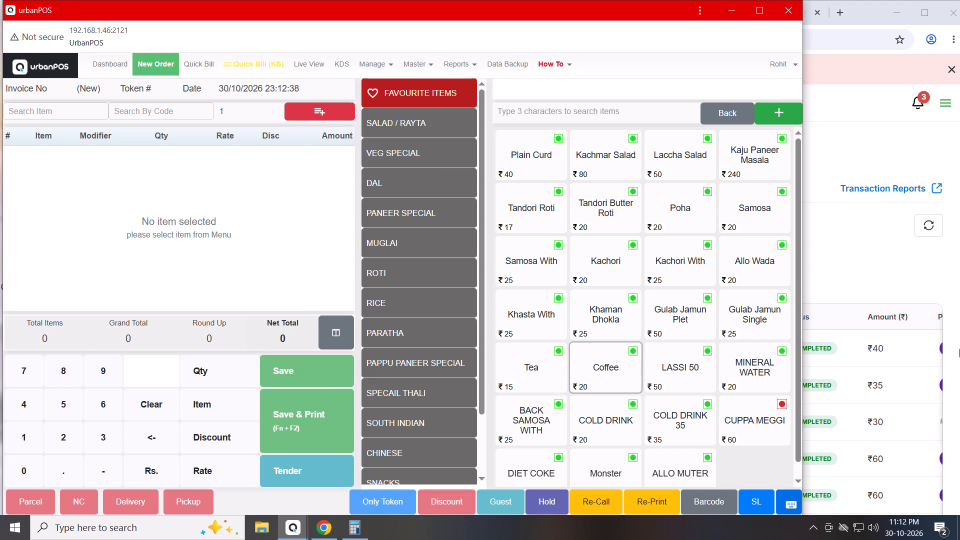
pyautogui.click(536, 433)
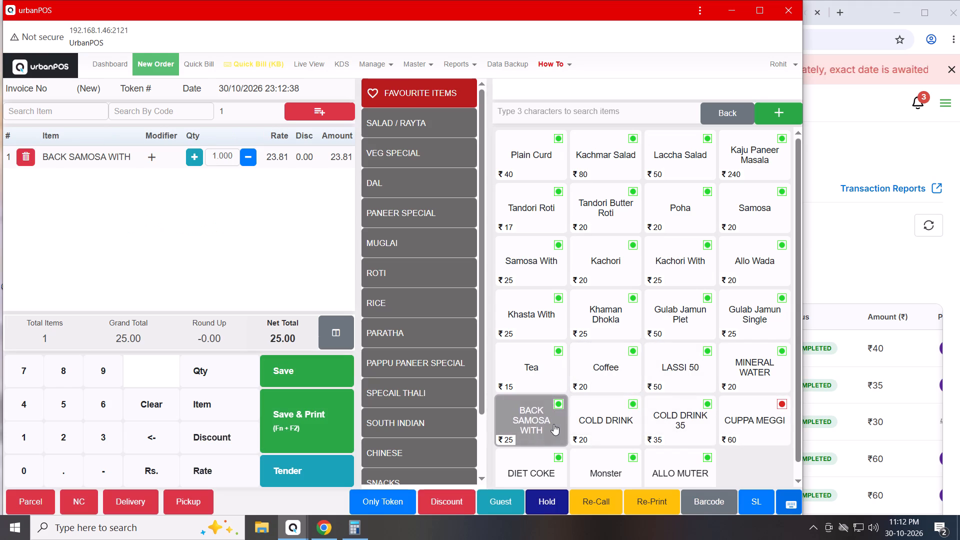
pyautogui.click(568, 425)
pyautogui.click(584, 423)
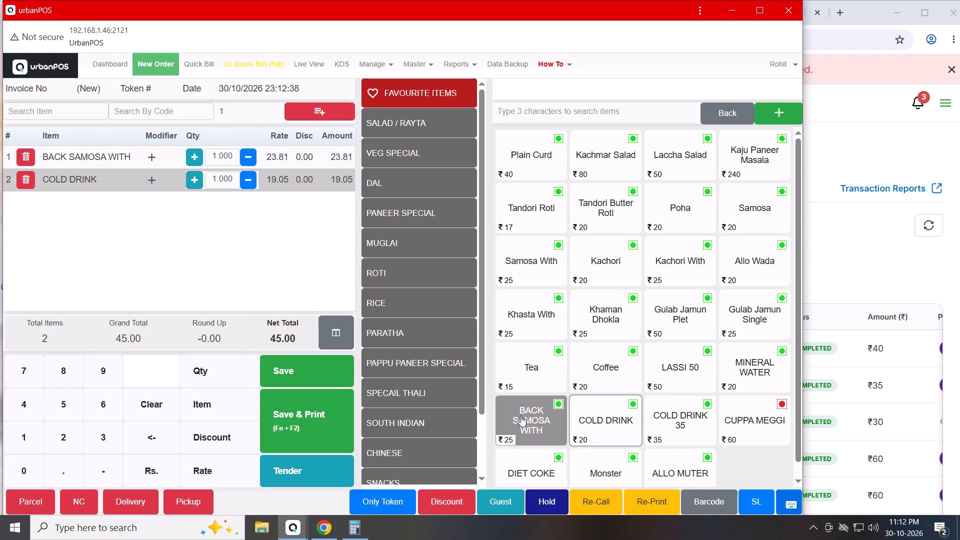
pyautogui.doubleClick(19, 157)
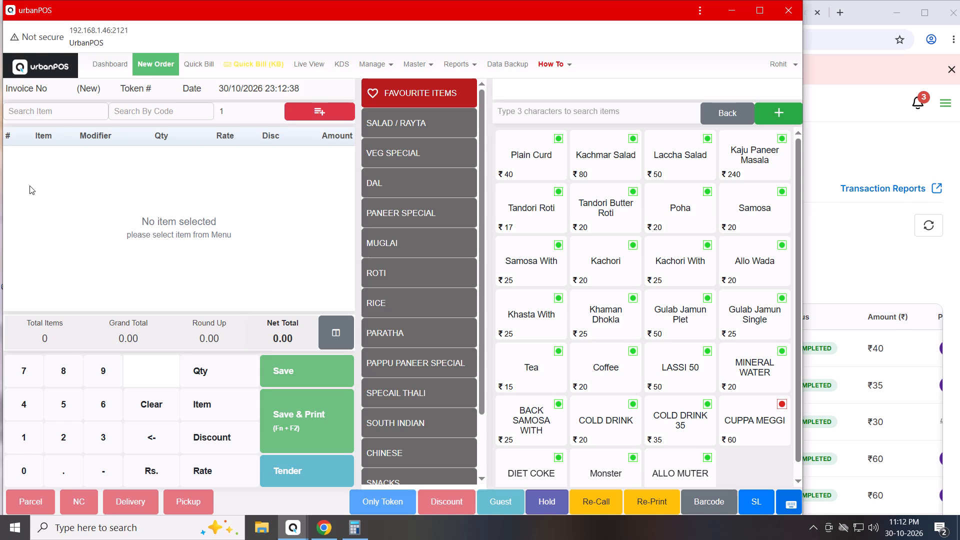
# Save and print a new bill for Tea.
pyautogui.doubleClick(549, 352)
pyautogui.click(306, 404)
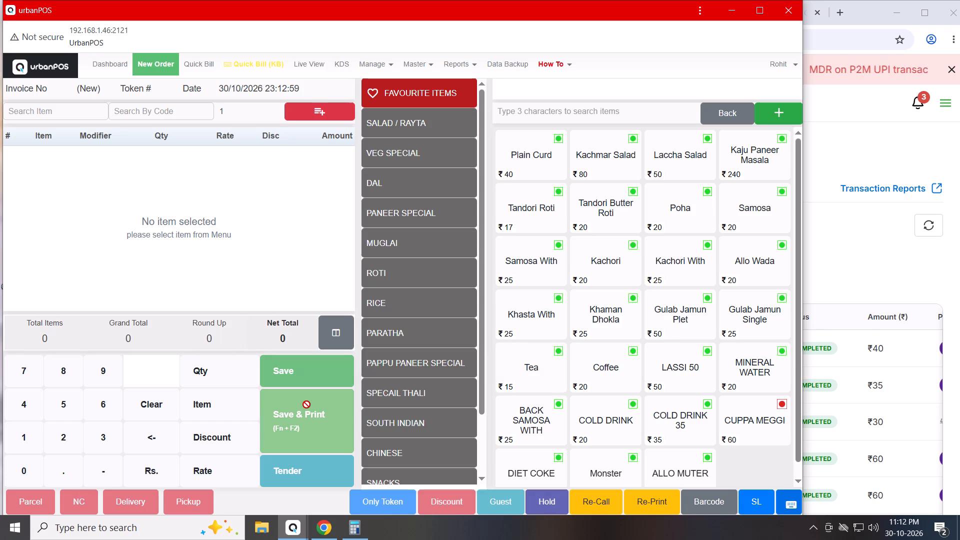
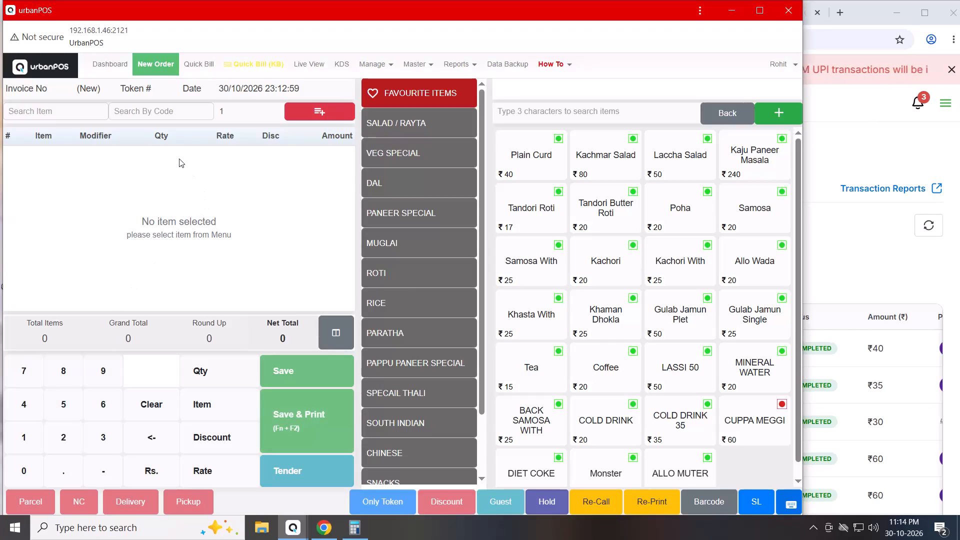
# Add one Tea to a new order for the next customer's bill.
pyautogui.click(116, 106)
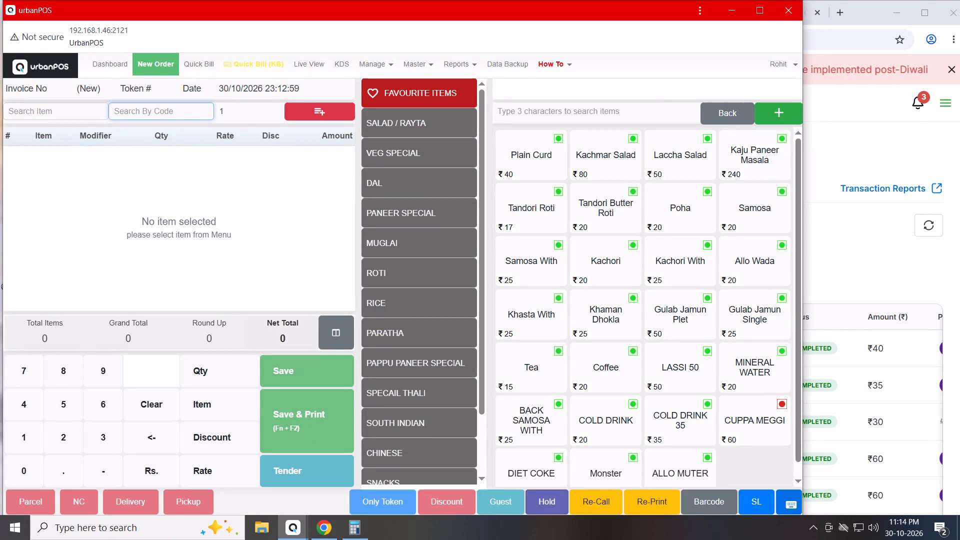
pyautogui.click(82, 105)
pyautogui.click(536, 355)
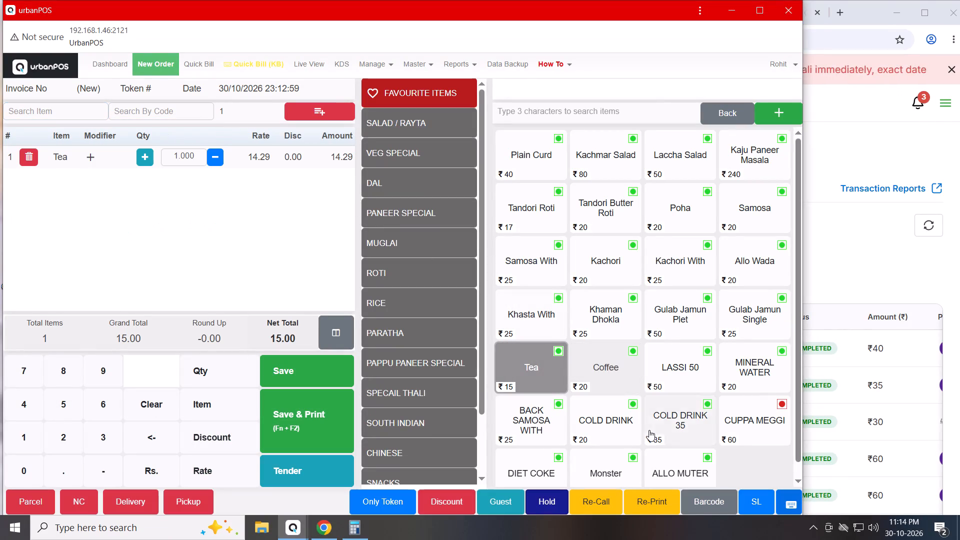
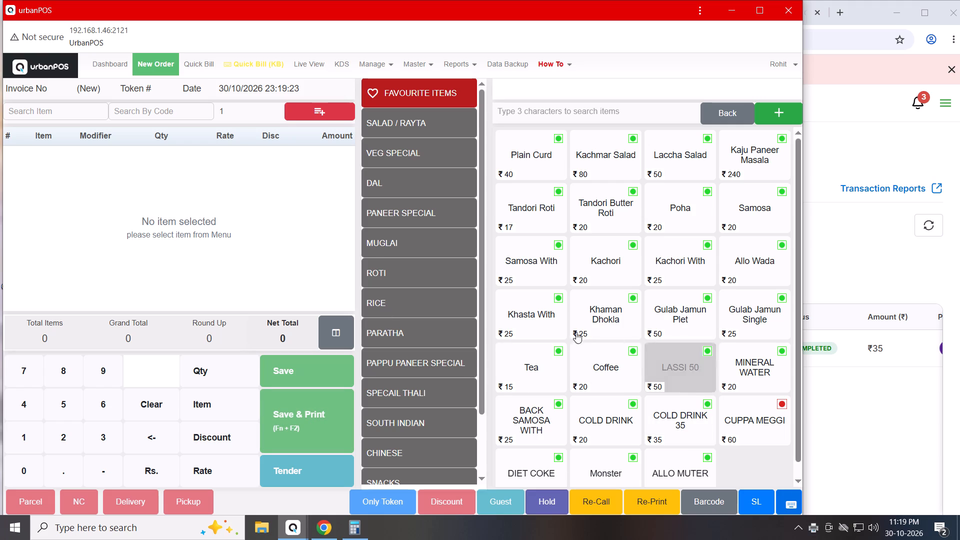
# Search the items for SEND and add one plain Sendwich to the new order.
pyautogui.click(9, 124)
pyautogui.click(45, 114)
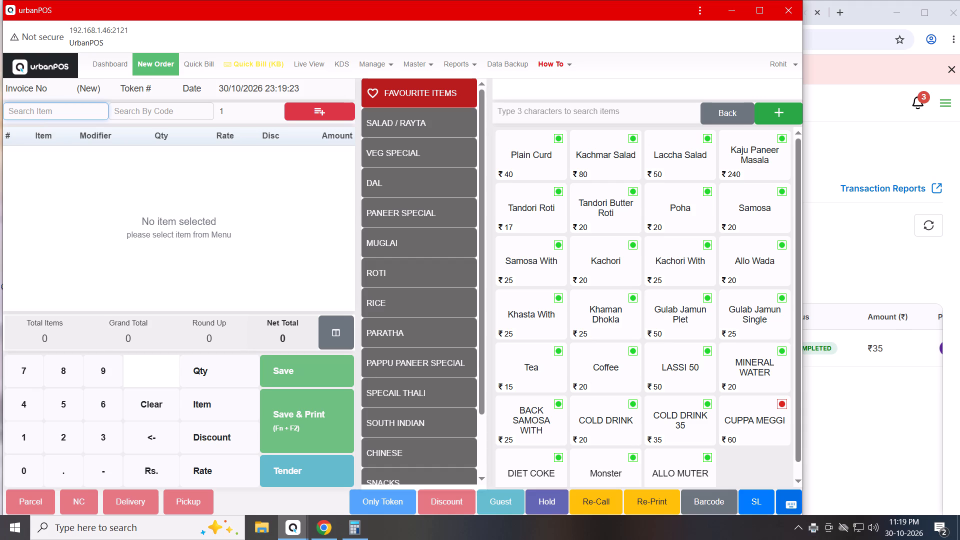
pyautogui.write('SEND')
pyautogui.press('Up')
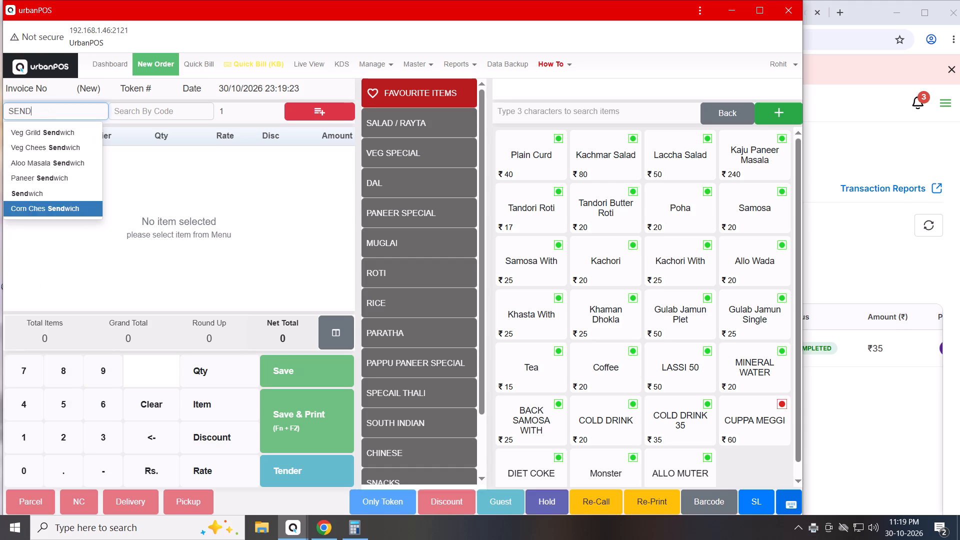
pyautogui.press('Up')
pyautogui.press('Return')
pyautogui.press('Return')
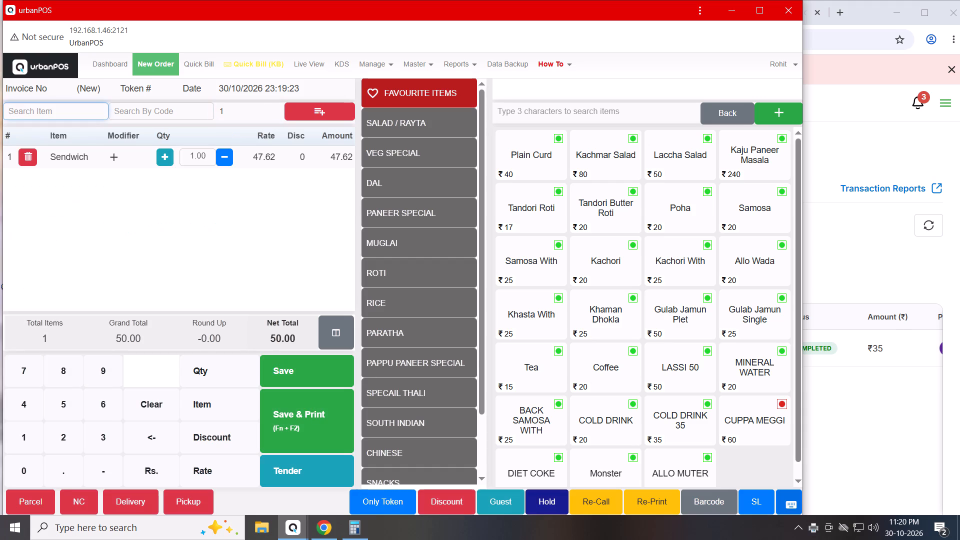
# Search the items for KULC and add one Paneer Kulcha B to the same order.
pyautogui.write('KULC')
pyautogui.press('Up')
pyautogui.press('Return')
pyautogui.press('Return')
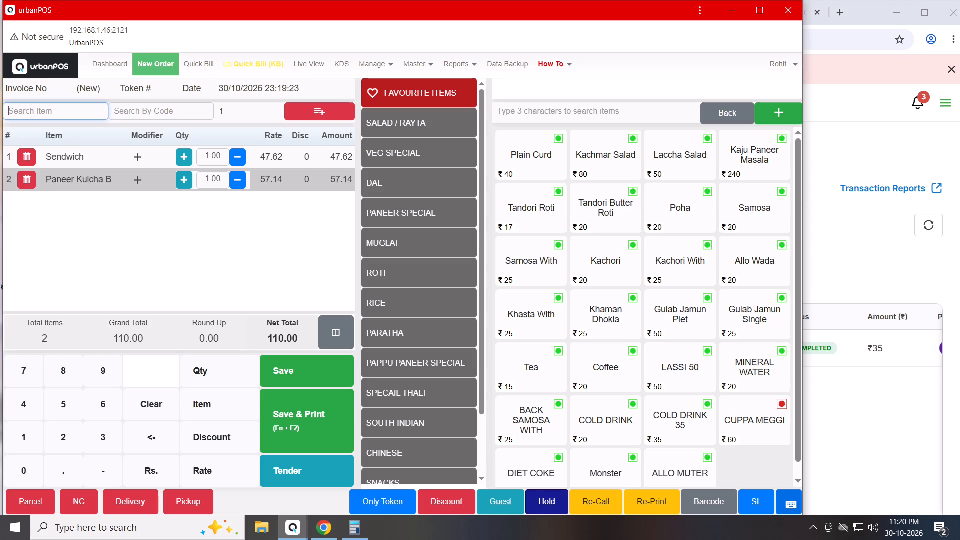
# Save and print the bill for the Sendwich and Paneer Kulcha order.
pyautogui.press('F2')
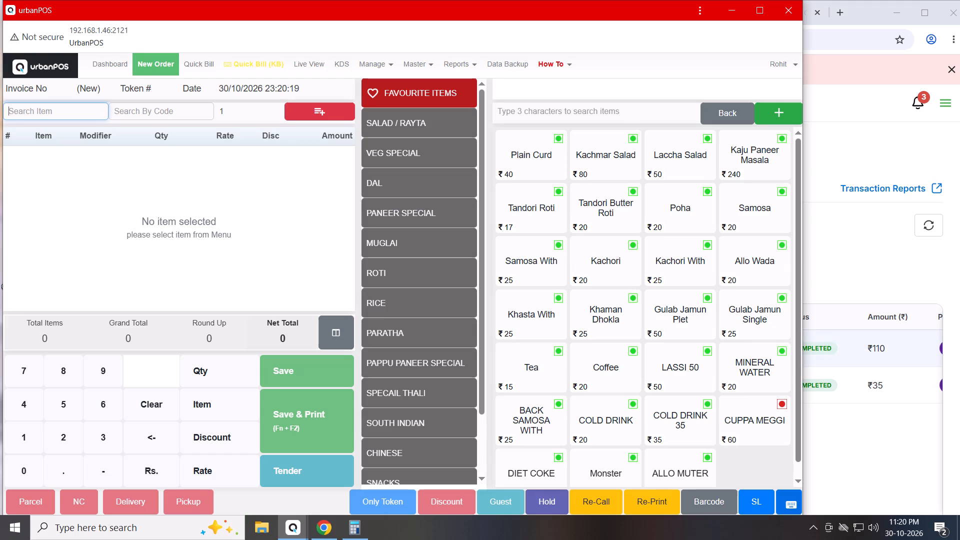
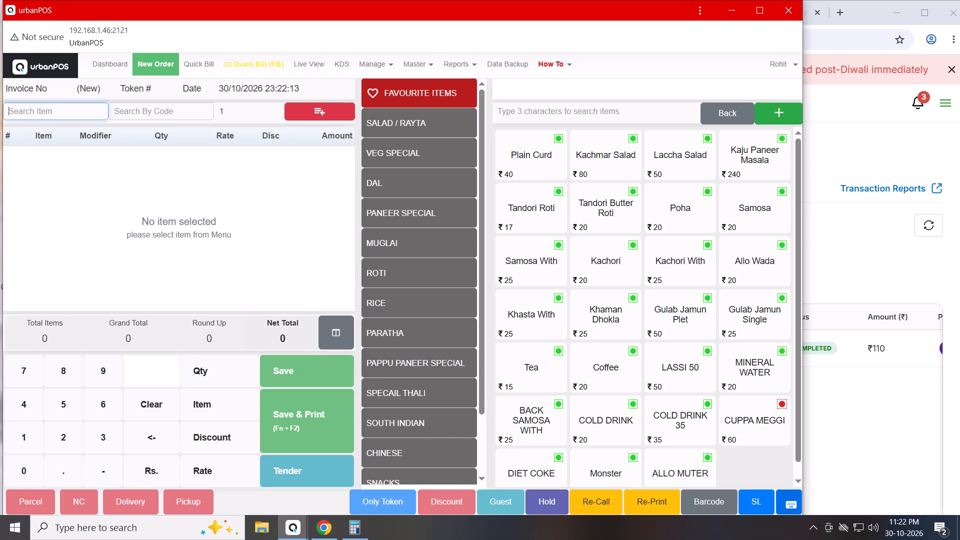
# Bill one Dal Fry and two Butter Tikiya, finding them with the searches DAL F and BUTTER T, and save and print.
pyautogui.write('DAL F')
pyautogui.press('Down')
pyautogui.press('Return')
pyautogui.press('Return')
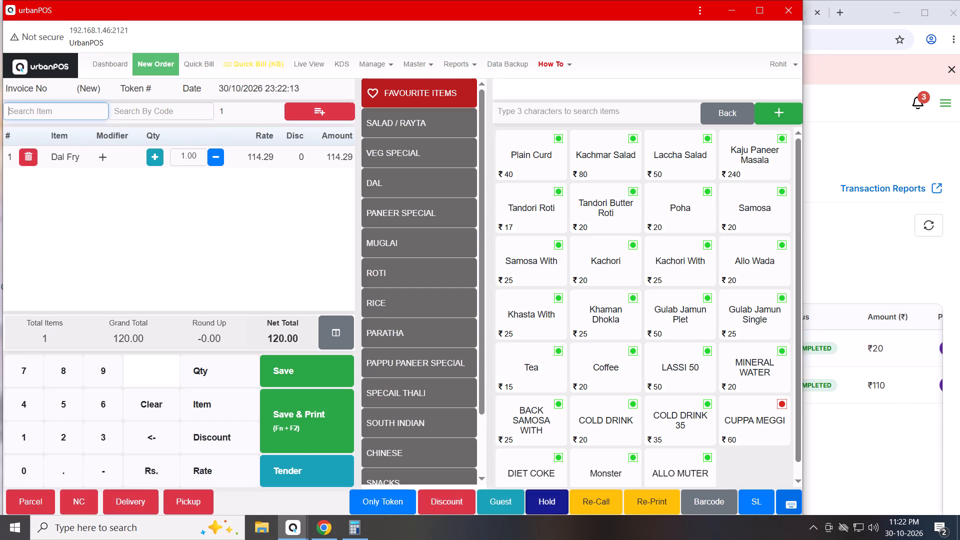
pyautogui.write('BUTTER T')
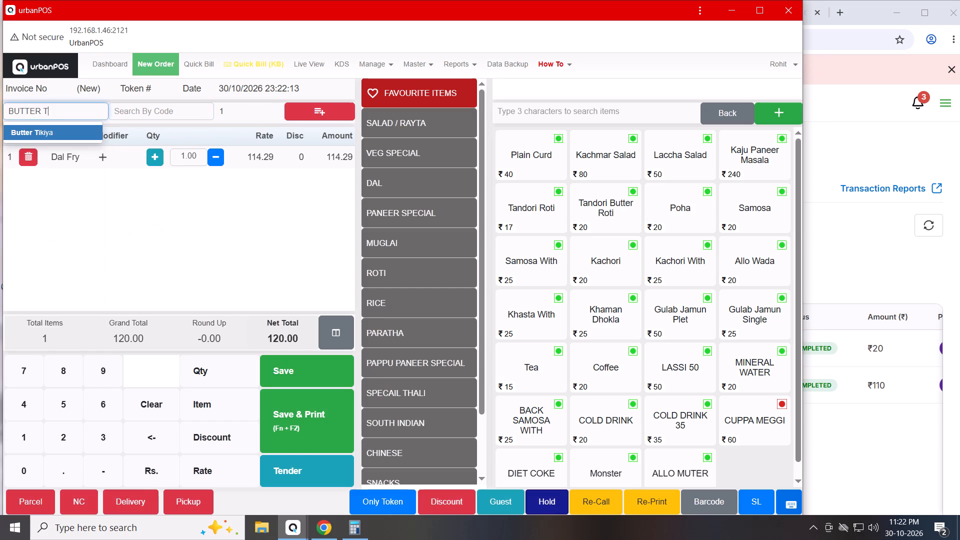
pyautogui.press('Return')
pyautogui.press('2')
pyautogui.press('Return')
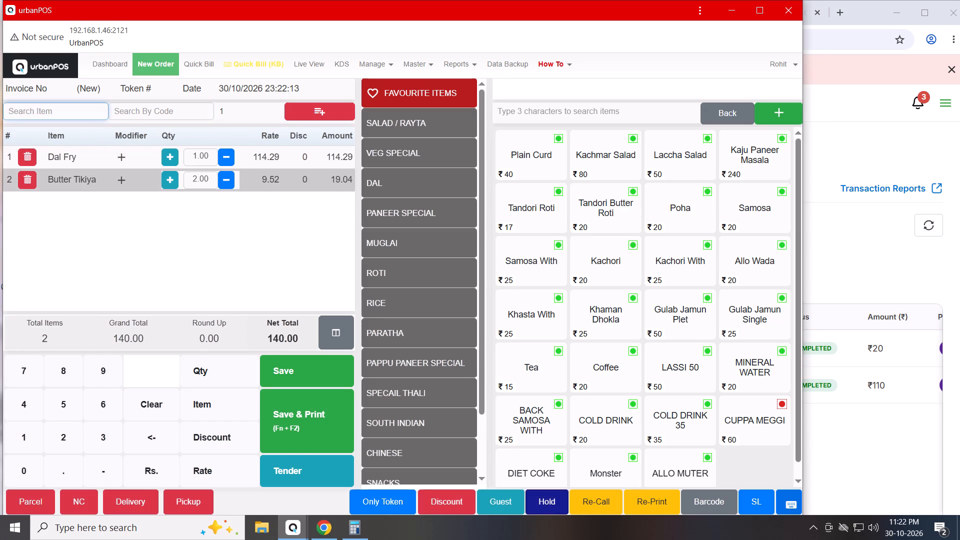
pyautogui.press('F2')
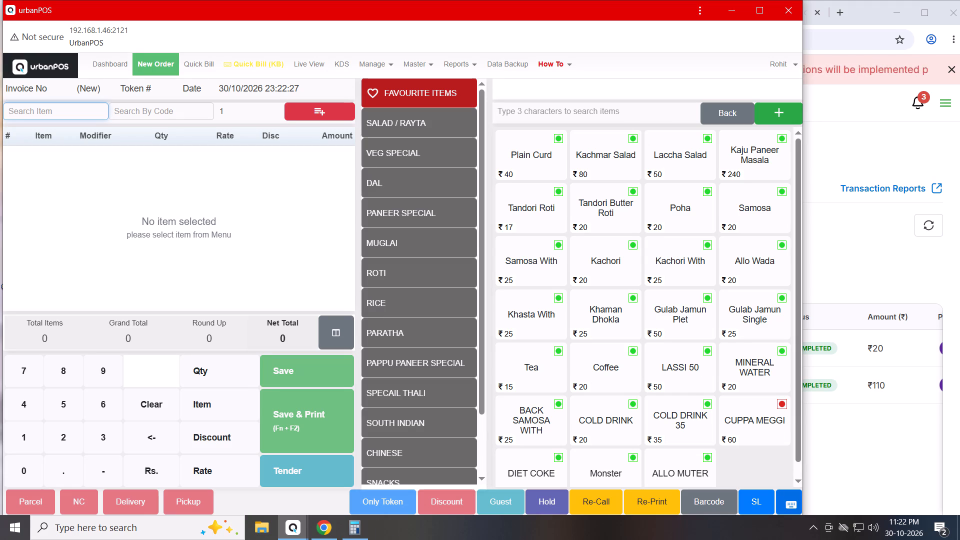
# Save and print a new bill for one Tea.
pyautogui.click(522, 347)
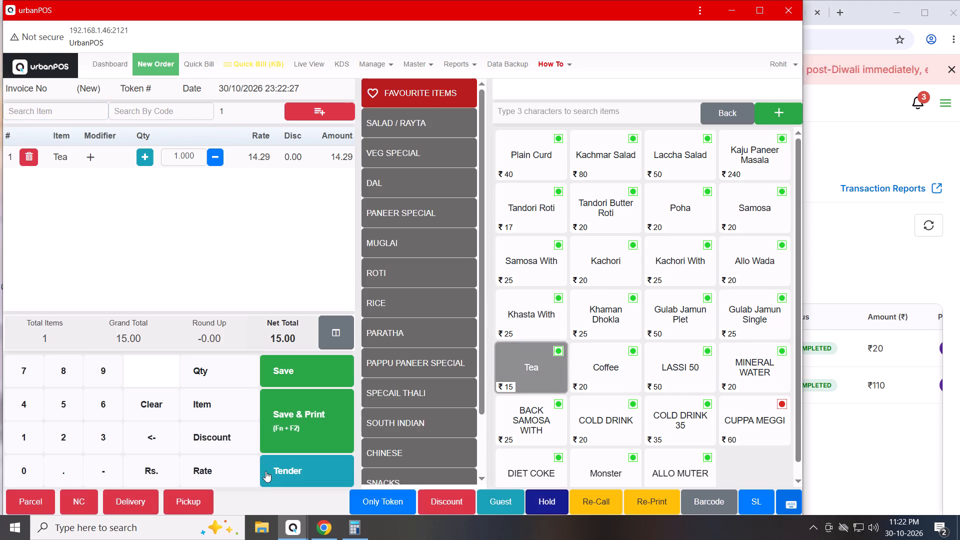
pyautogui.click(343, 411)
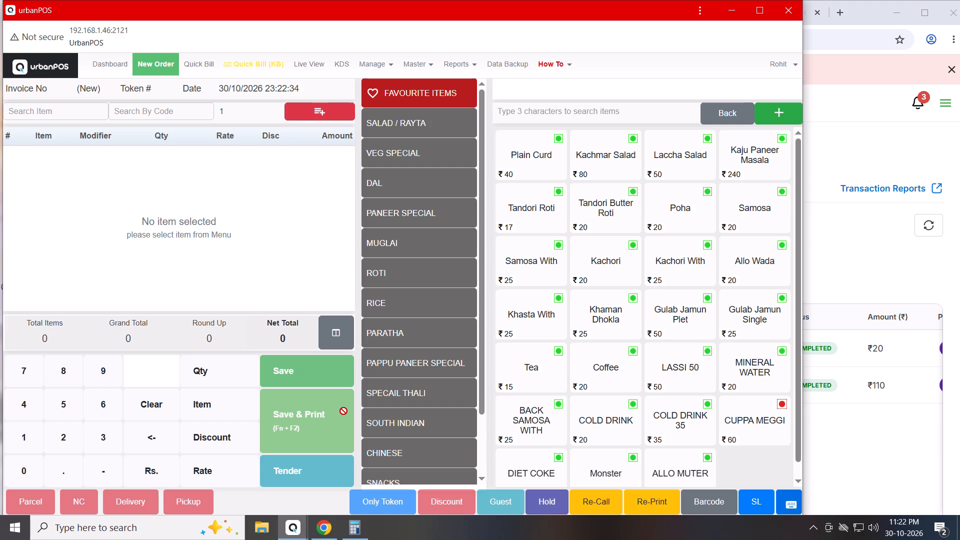
# Save and print a new bill for two Poha.
pyautogui.scroll(2, 343, 411)
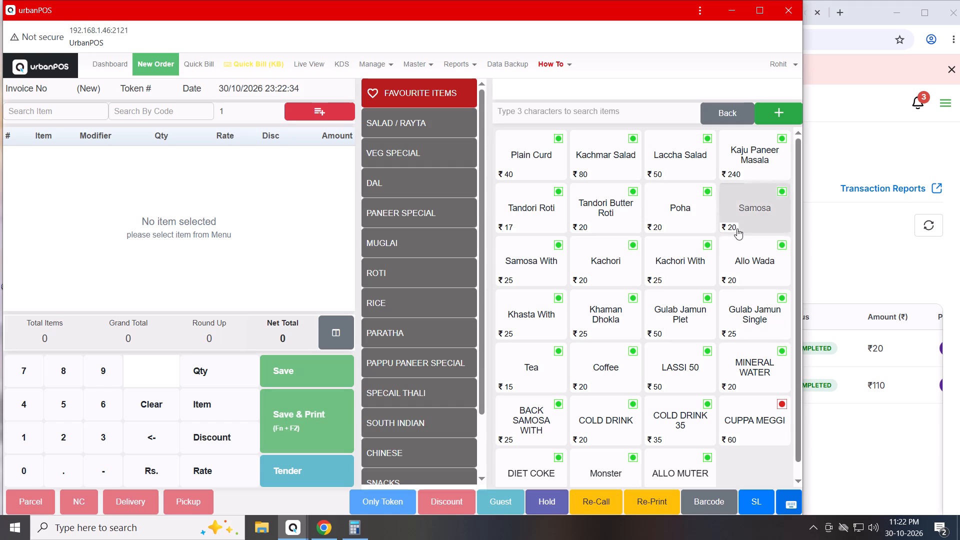
pyautogui.doubleClick(696, 216)
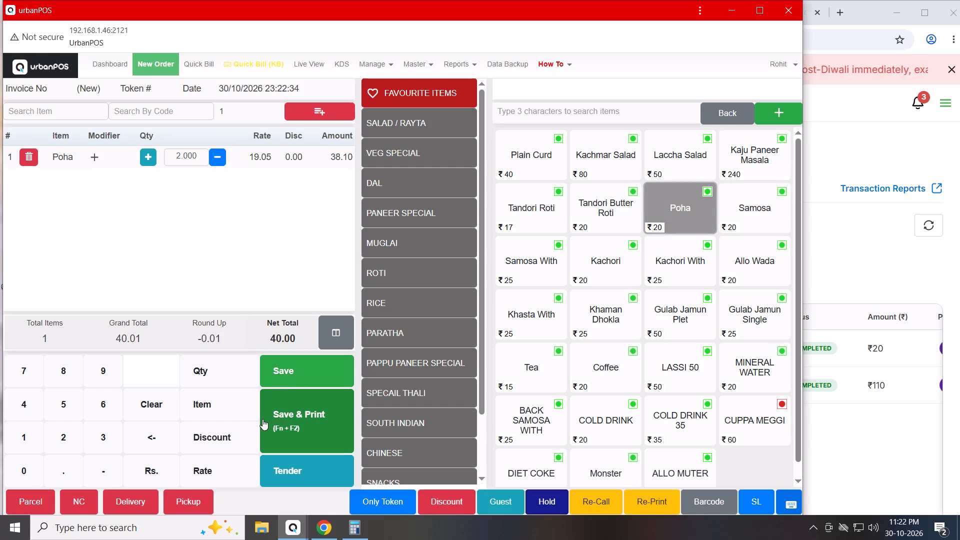
pyautogui.click(316, 438)
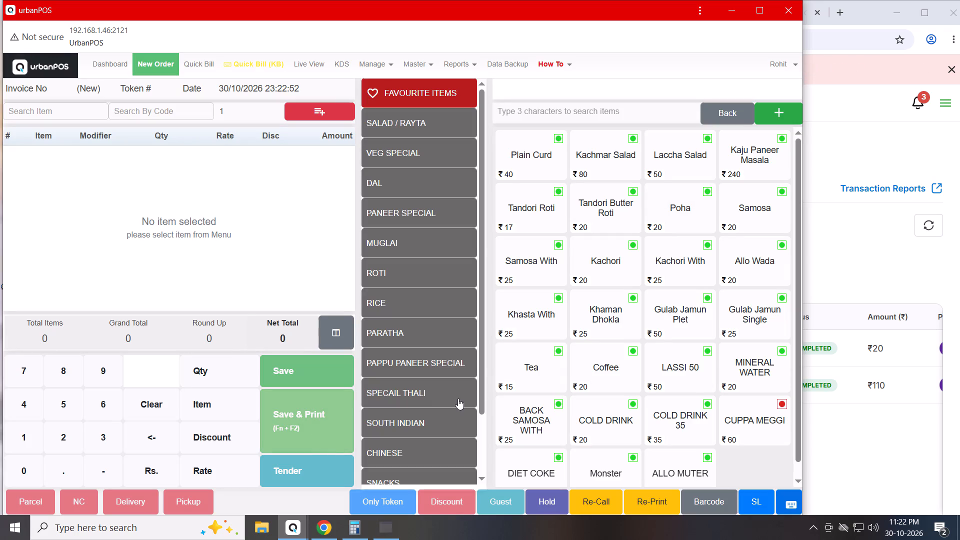
# Save and print a new bill for two Tea.
pyautogui.doubleClick(510, 382)
pyautogui.click(289, 406)
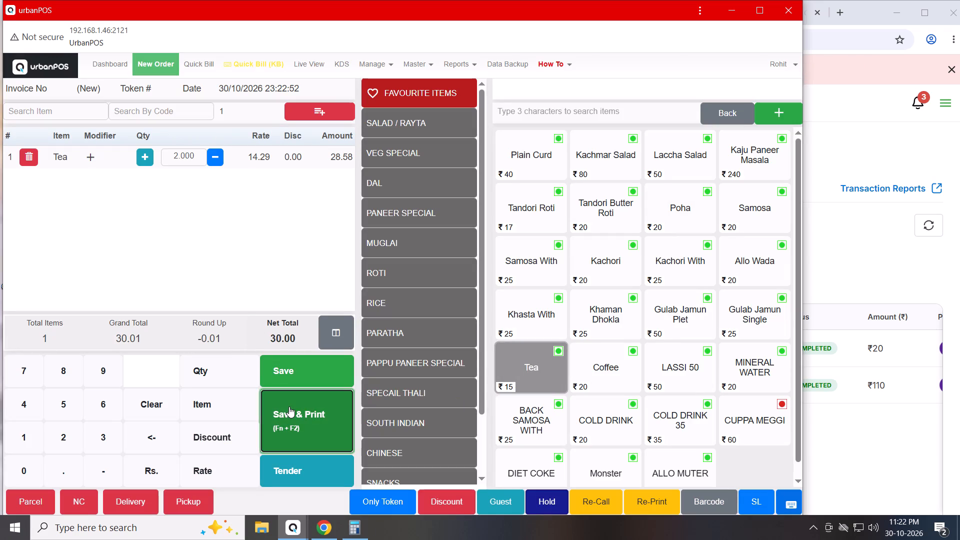
# Save and print a bill for three Poha, one Shakkar Pare (saloni) found by searching SHA, and four Tea found by searching TEA.
pyautogui.tripleClick(668, 211)
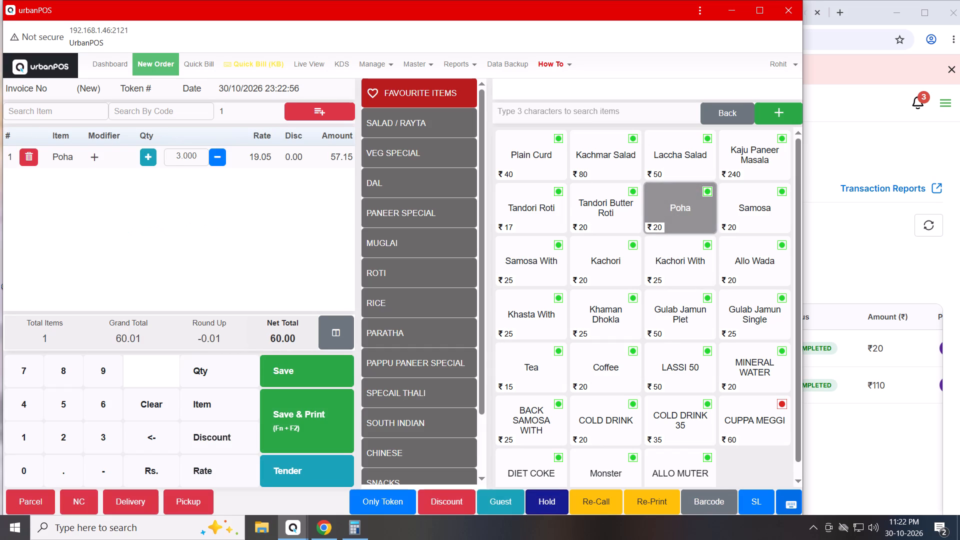
pyautogui.click(29, 118)
pyautogui.write('SHA')
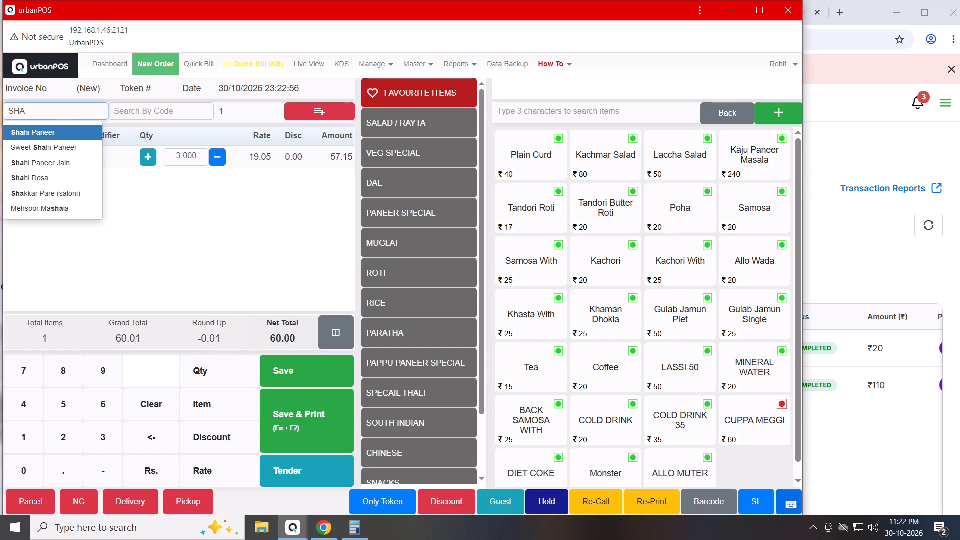
pyautogui.press('Up')
pyautogui.press('Up')
pyautogui.press('Return')
pyautogui.press('Return')
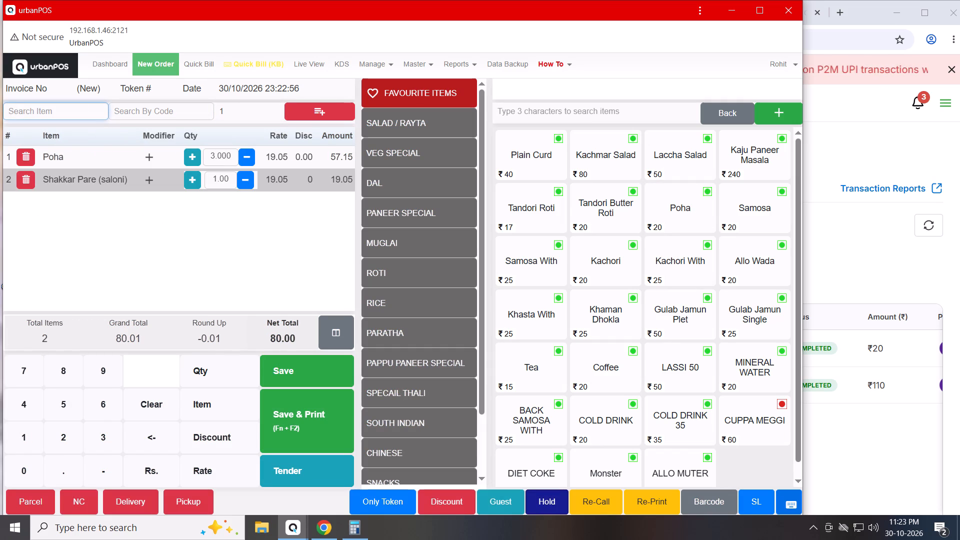
pyautogui.write('TEA')
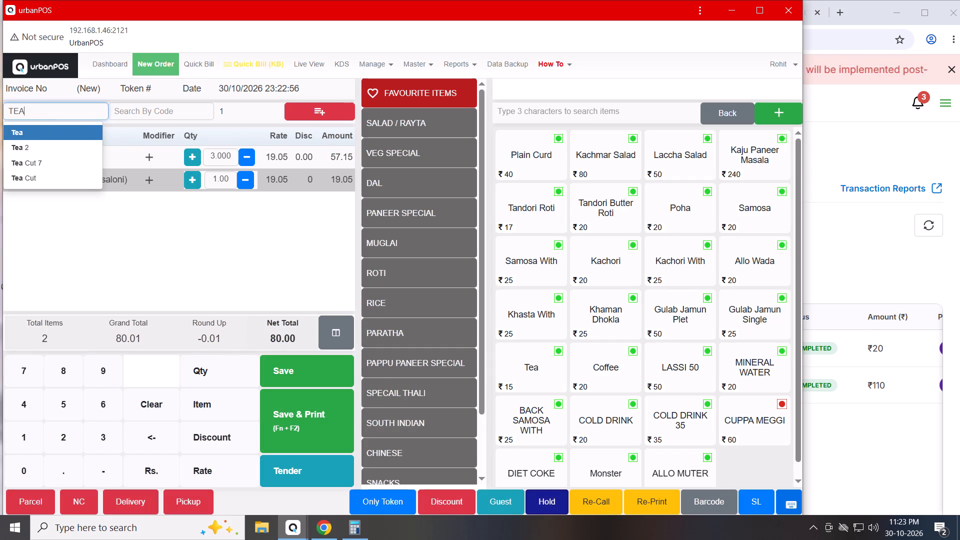
pyautogui.press('Return')
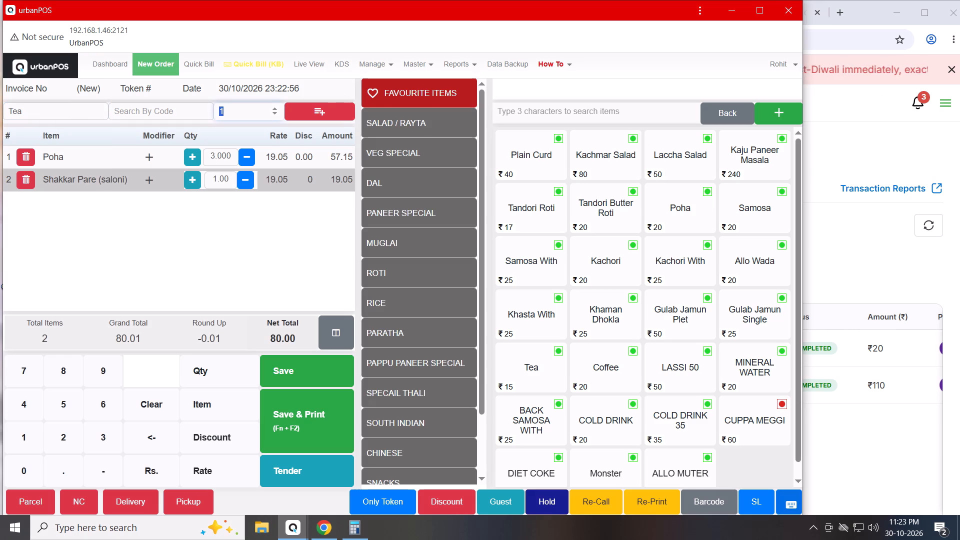
pyautogui.press('4')
pyautogui.press('Return')
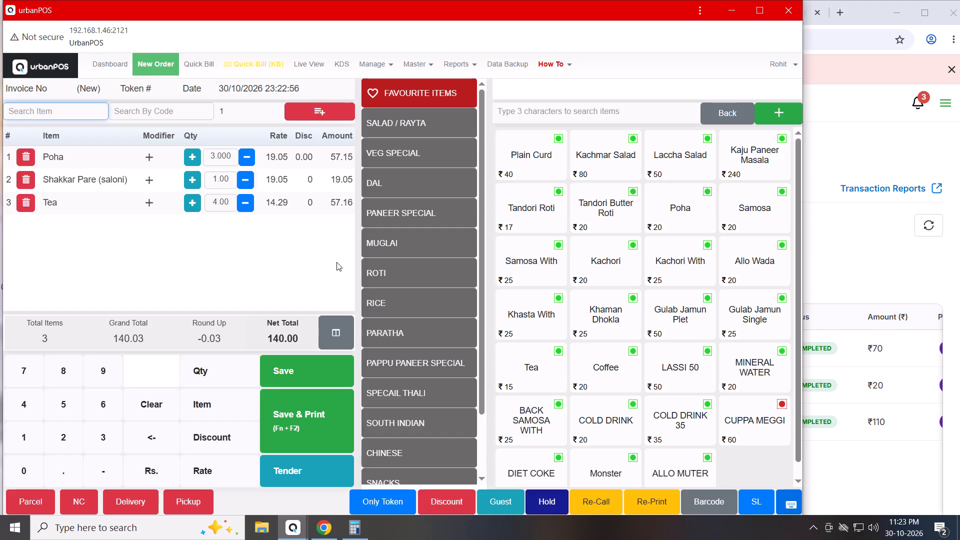
pyautogui.press('F2')
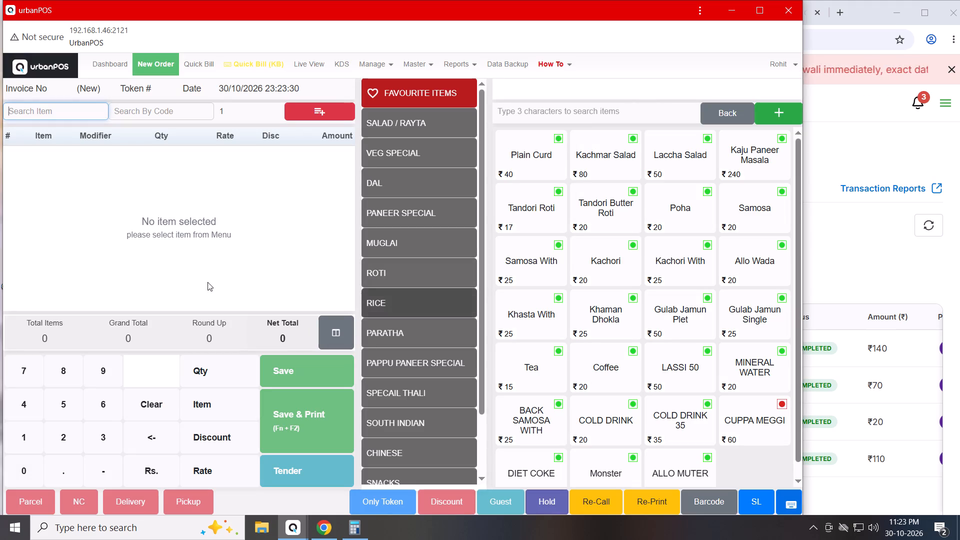
# Save and print a new bill for two Tea.
pyautogui.doubleClick(512, 353)
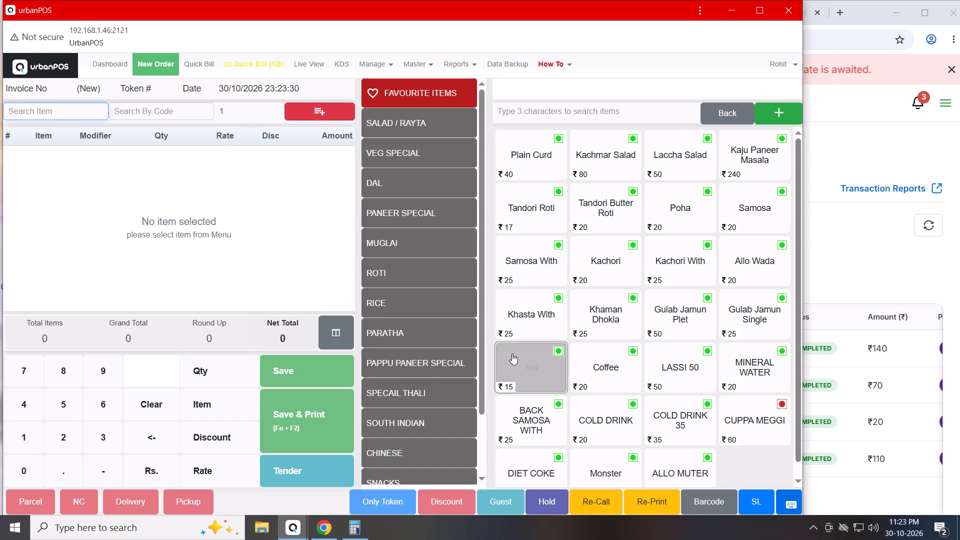
pyautogui.click(334, 418)
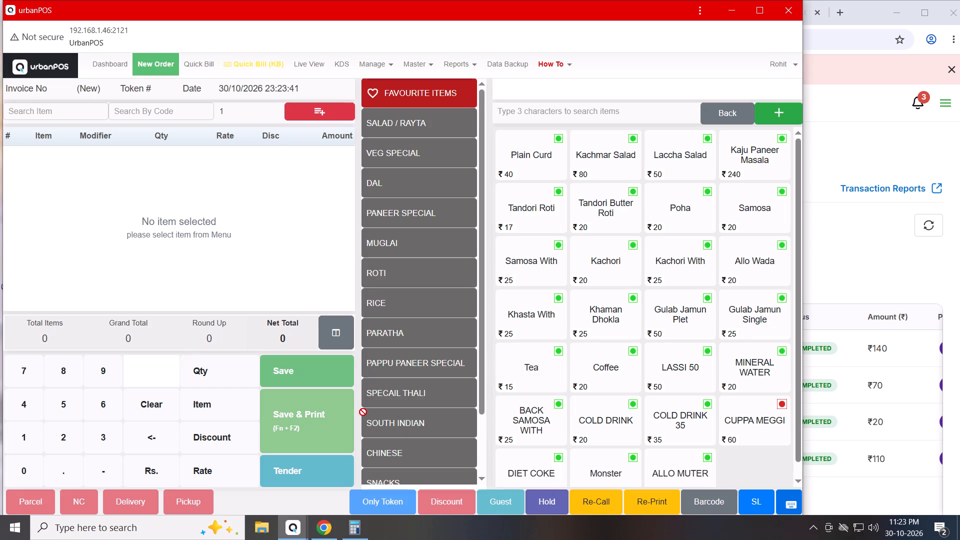
# Save and print a new bill for two Tea and one Kachori.
pyautogui.doubleClick(530, 351)
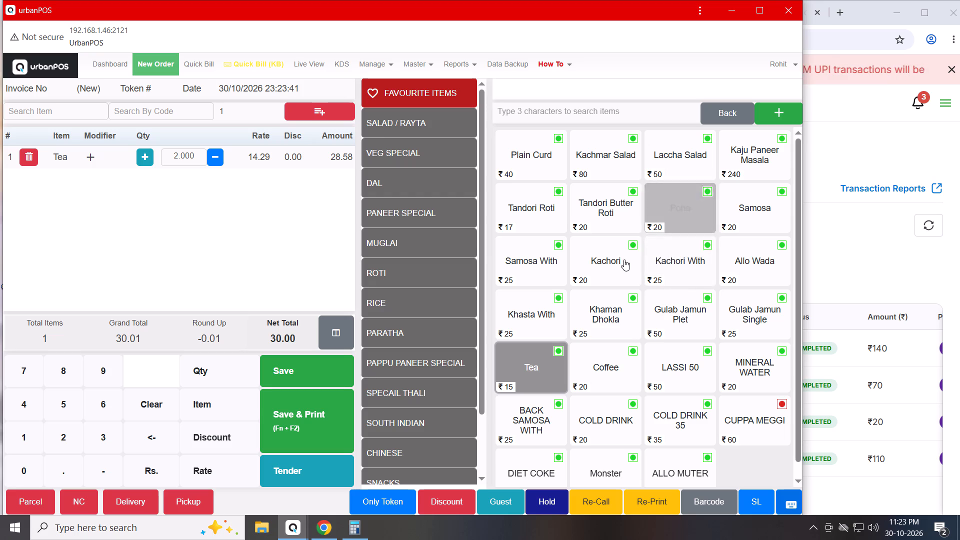
pyautogui.click(624, 259)
pyautogui.click(336, 411)
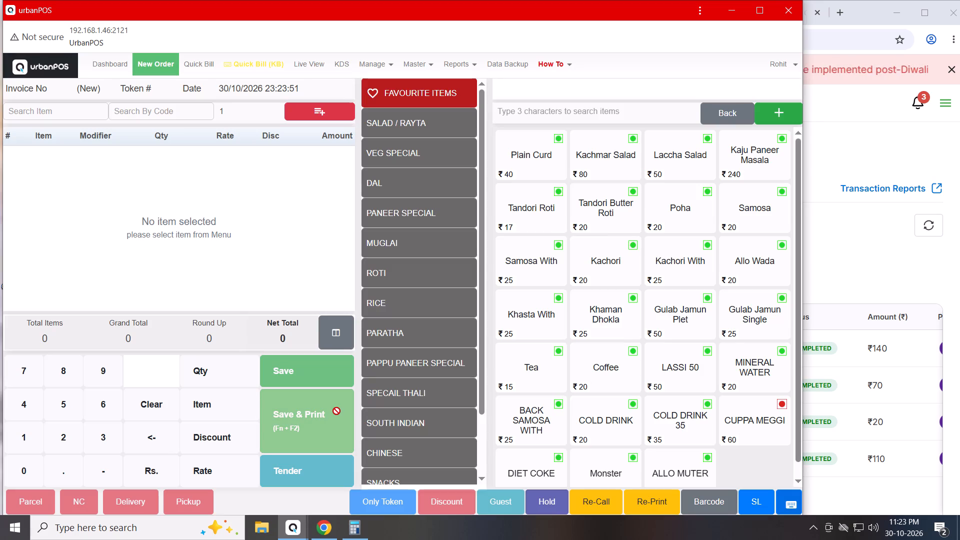
# Save and print a new bill for one Tea.
pyautogui.click(510, 363)
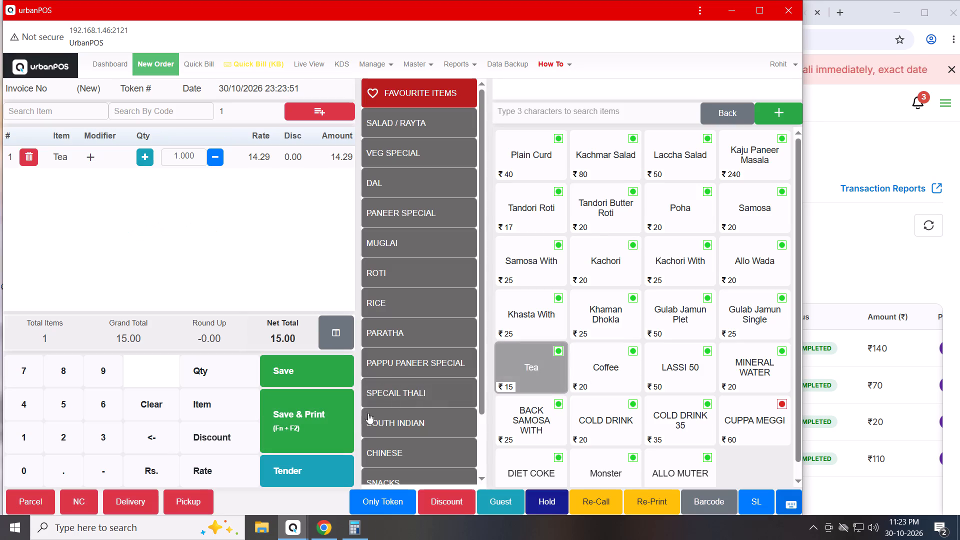
pyautogui.click(302, 425)
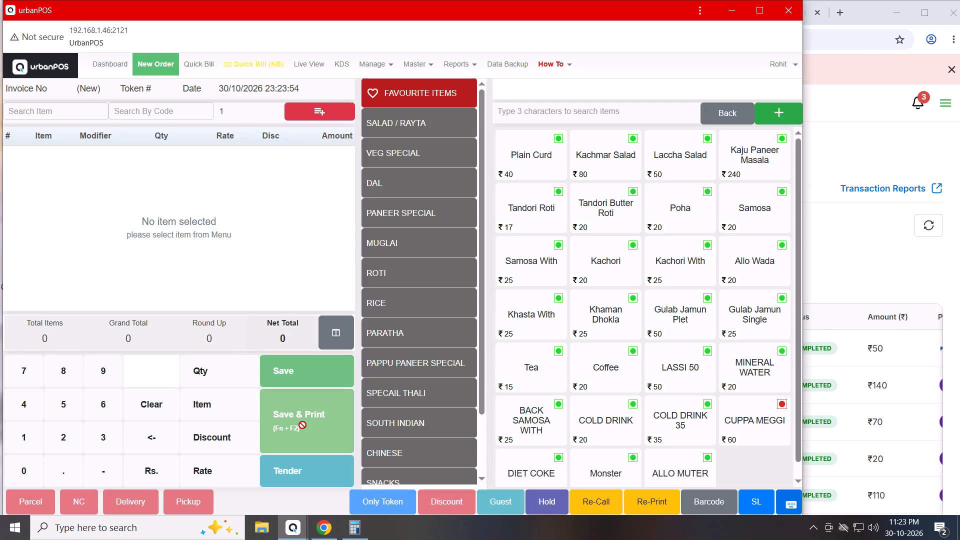
# Save and print a new bill for one BACK SAMOSA WITH.
pyautogui.click(504, 405)
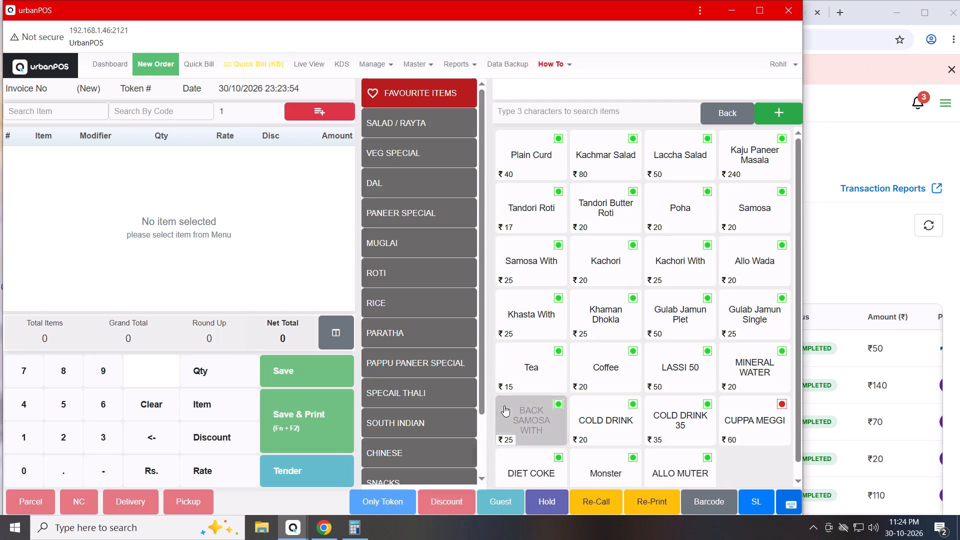
pyautogui.click(345, 413)
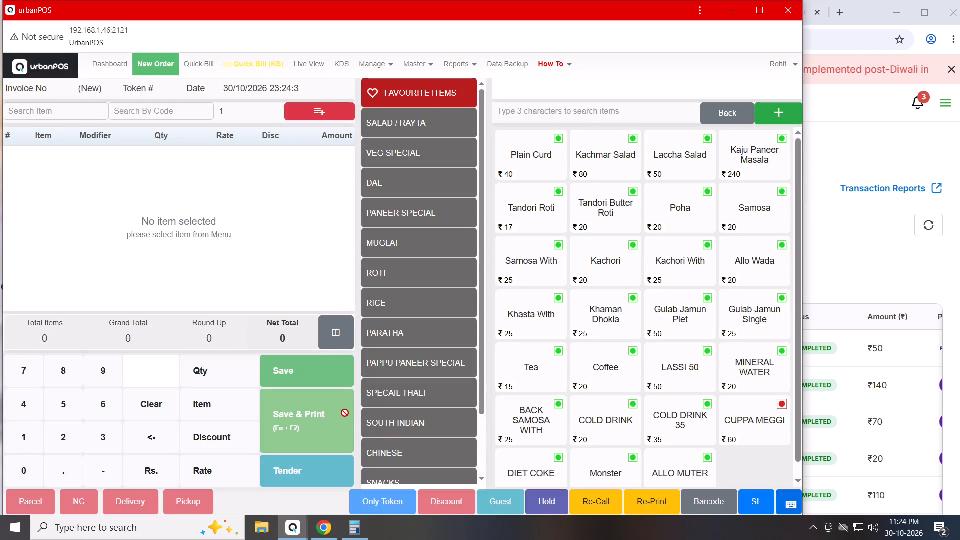
# Save and print another bill for one Tea.
pyautogui.click(530, 359)
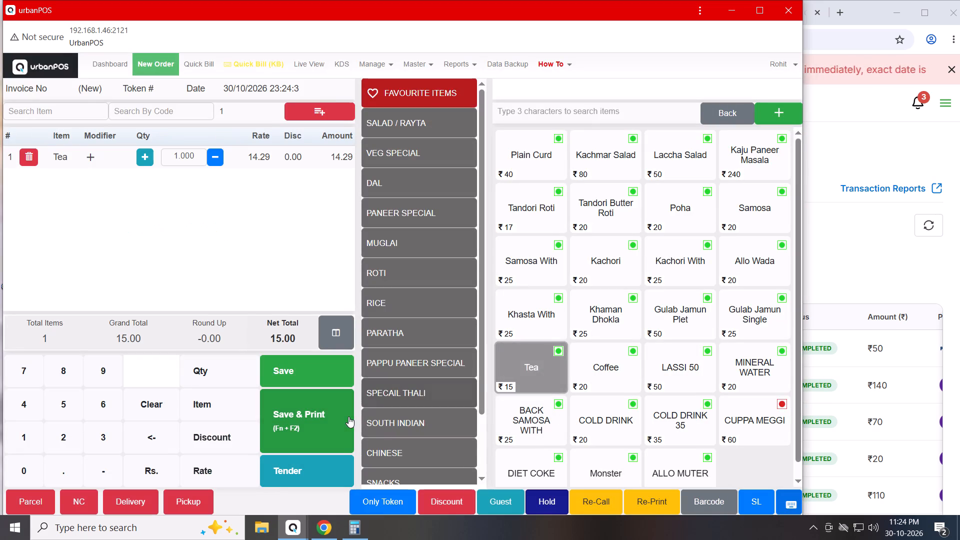
pyautogui.click(348, 416)
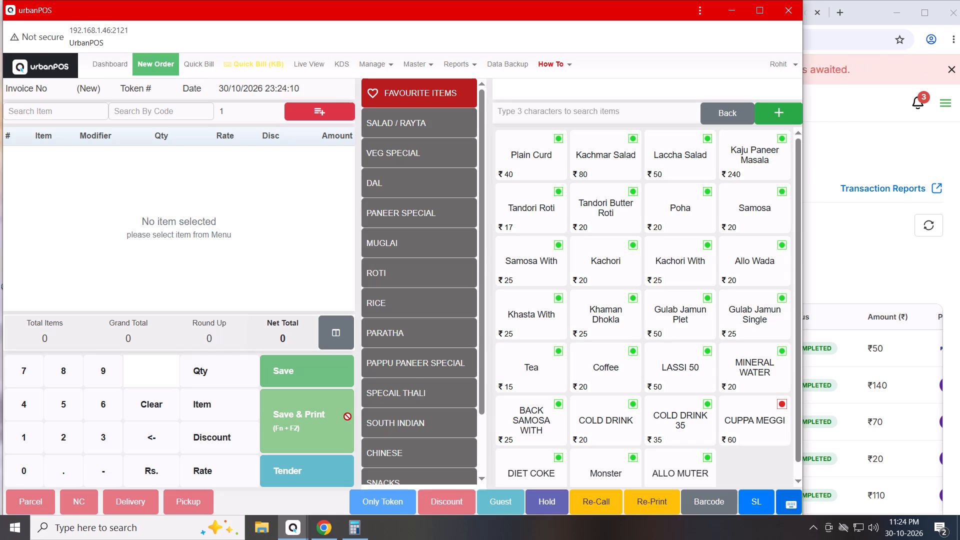
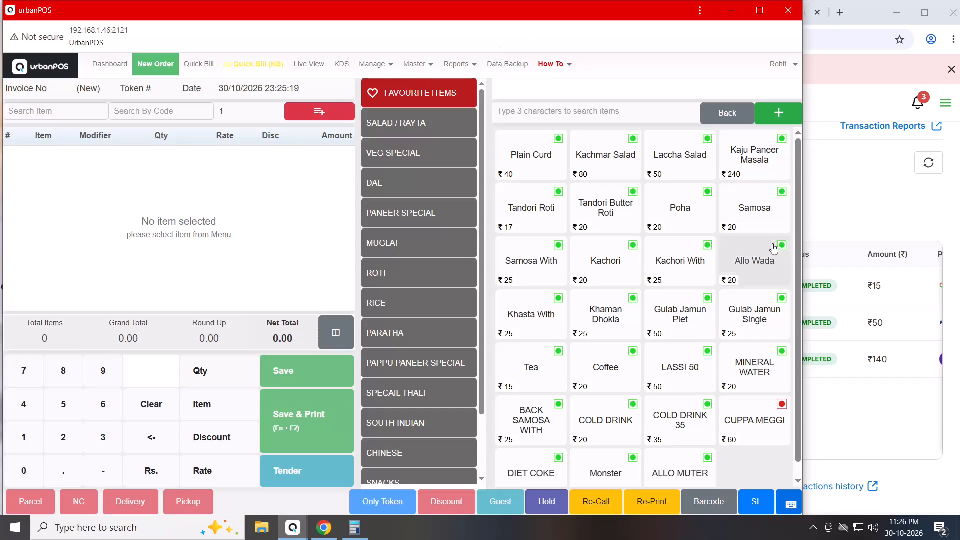
# Save and print a new bill for two Poha and one MINERAL WATER.
pyautogui.doubleClick(688, 202)
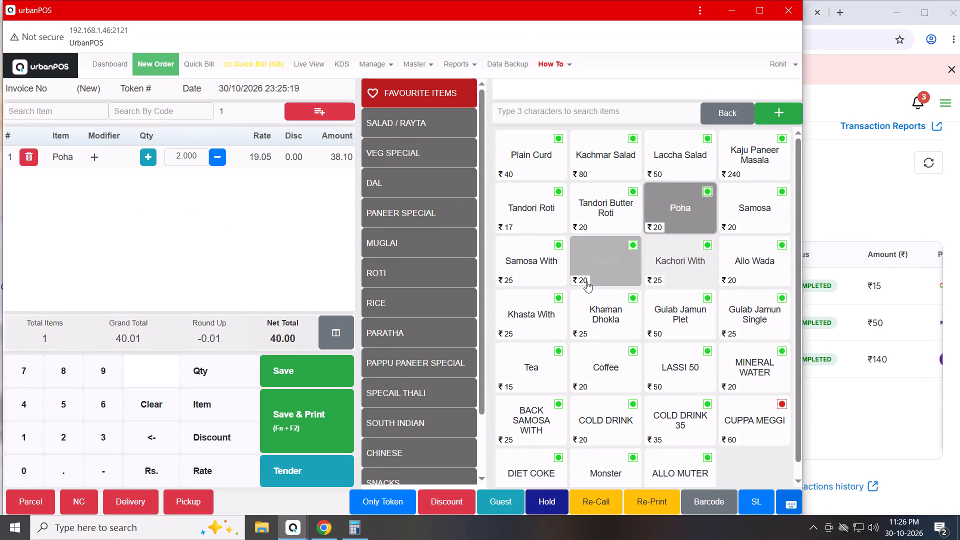
pyautogui.click(737, 367)
pyautogui.click(290, 404)
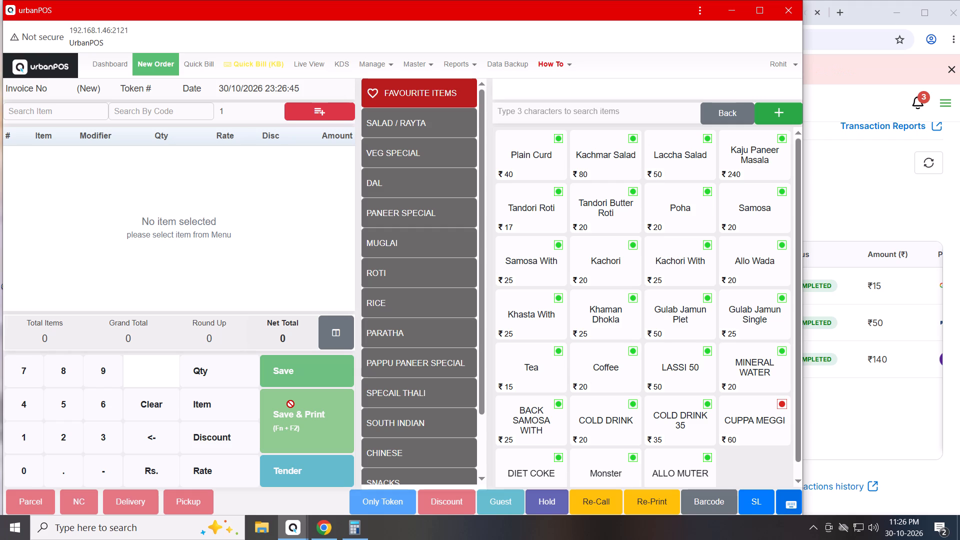
# Save and print a new bill for two Poha, one Kachori and one MINERAL WATER.
pyautogui.doubleClick(693, 226)
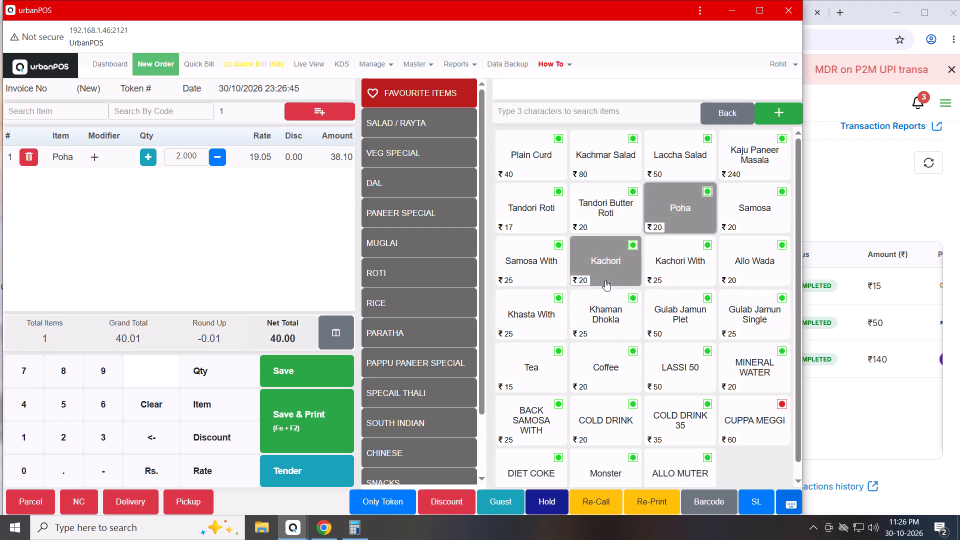
pyautogui.click(605, 280)
pyautogui.click(726, 360)
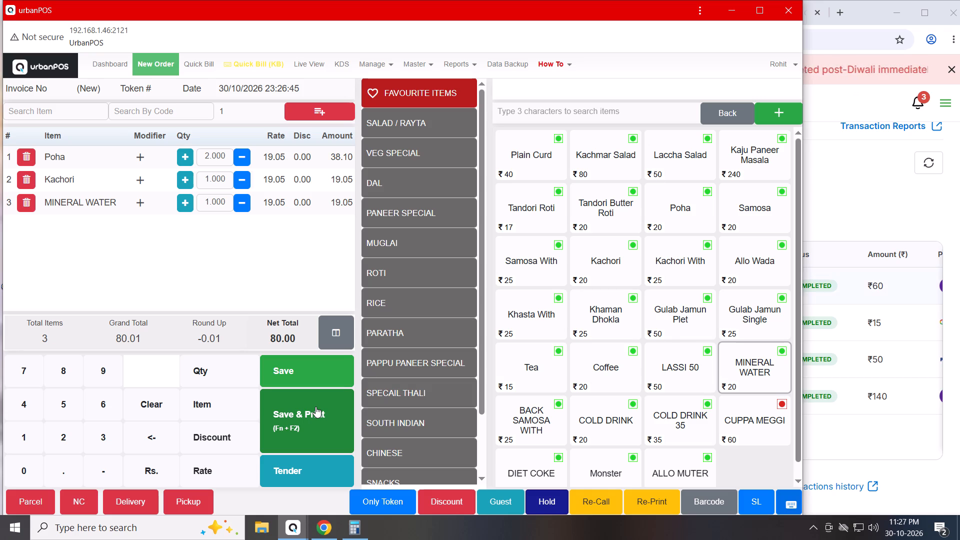
pyautogui.click(315, 406)
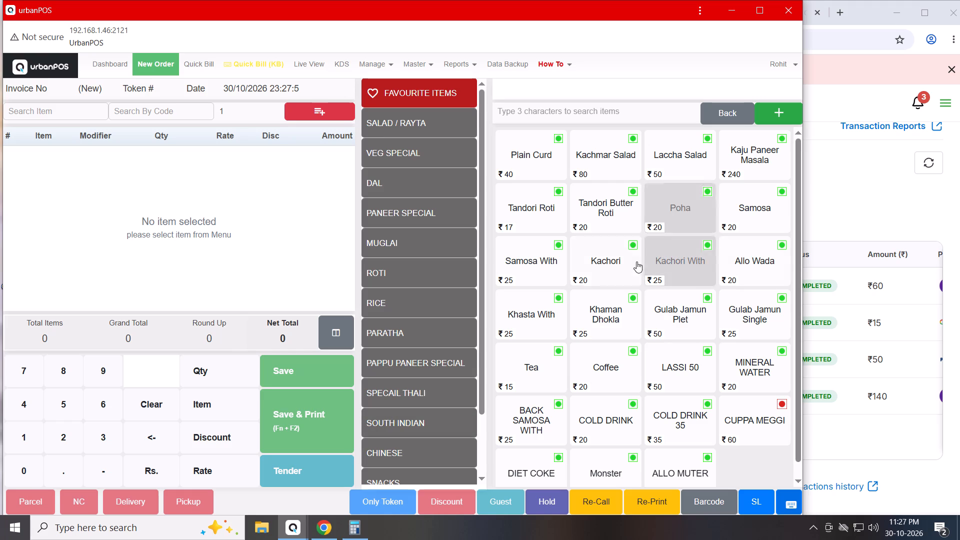
# Start a new order with one Kachori and one Samosa.
pyautogui.click(603, 263)
pyautogui.click(745, 217)
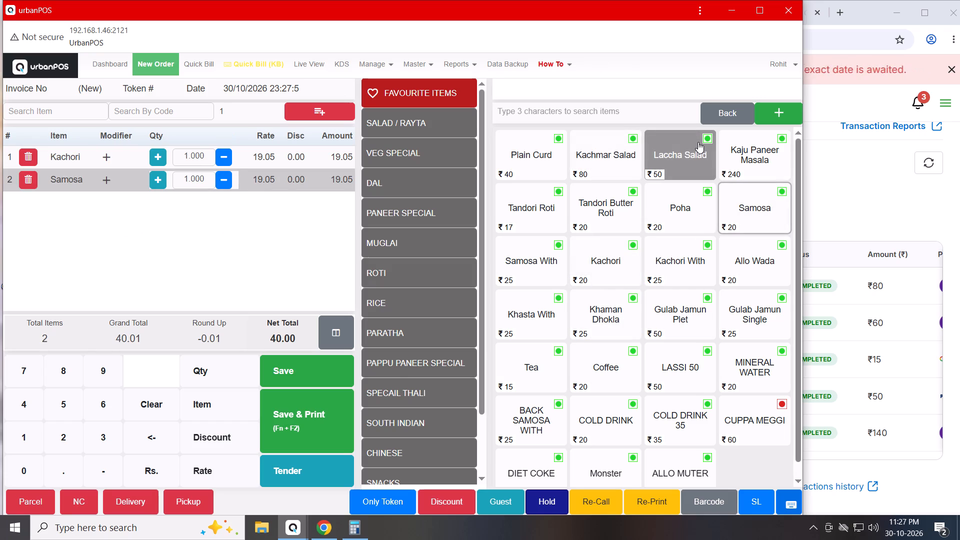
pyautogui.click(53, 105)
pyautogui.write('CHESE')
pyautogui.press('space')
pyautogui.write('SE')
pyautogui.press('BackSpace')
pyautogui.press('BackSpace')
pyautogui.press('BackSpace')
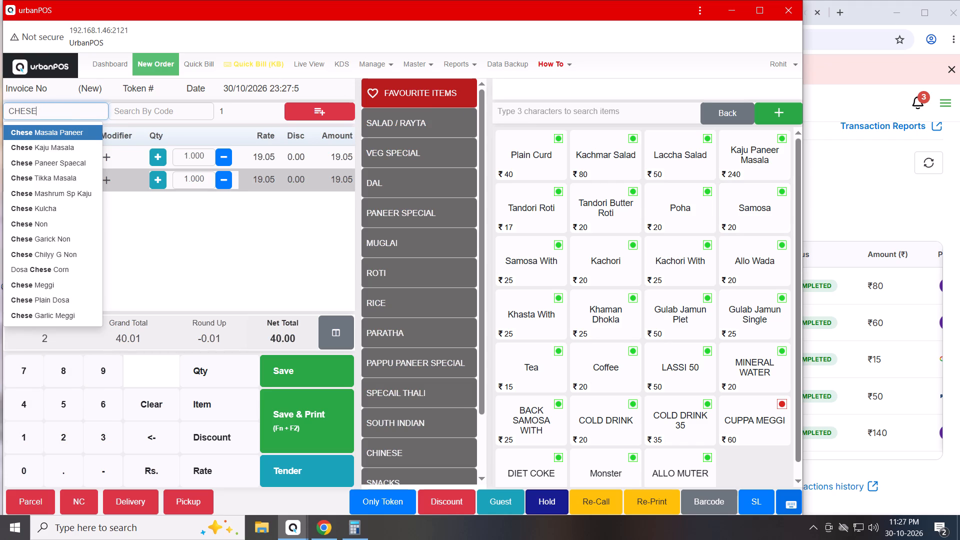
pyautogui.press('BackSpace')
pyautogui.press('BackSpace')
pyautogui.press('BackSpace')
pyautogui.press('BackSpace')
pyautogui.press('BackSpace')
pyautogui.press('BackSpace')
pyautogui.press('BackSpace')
# Find the sandwiches with the item search SEND, add one Veg Chees Sendwich to the order, and save and print the bill.
pyautogui.write('SEMD')
pyautogui.press('BackSpace')
pyautogui.press('BackSpace')
pyautogui.write('ND')
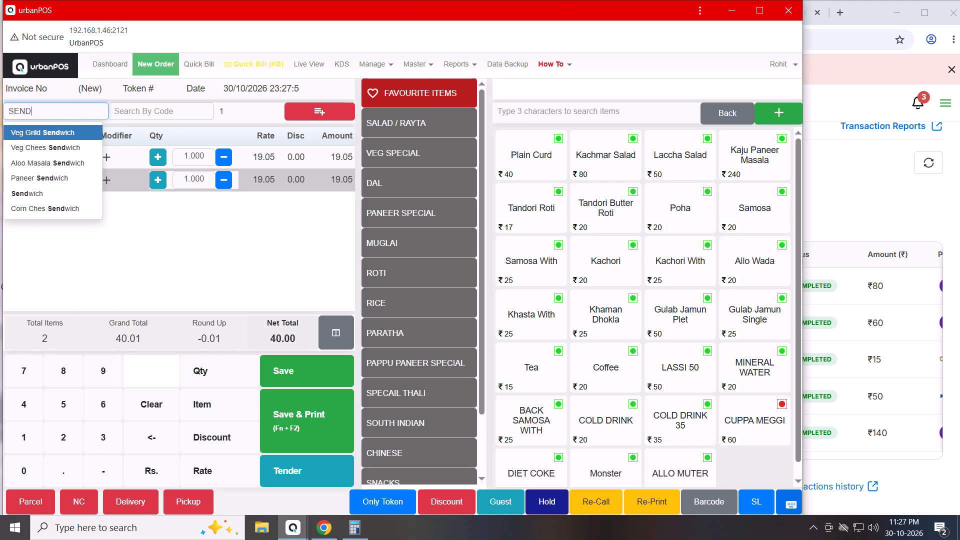
pyautogui.press('Up')
pyautogui.press('Up')
pyautogui.press('Up')
pyautogui.press('Up')
pyautogui.press('Up')
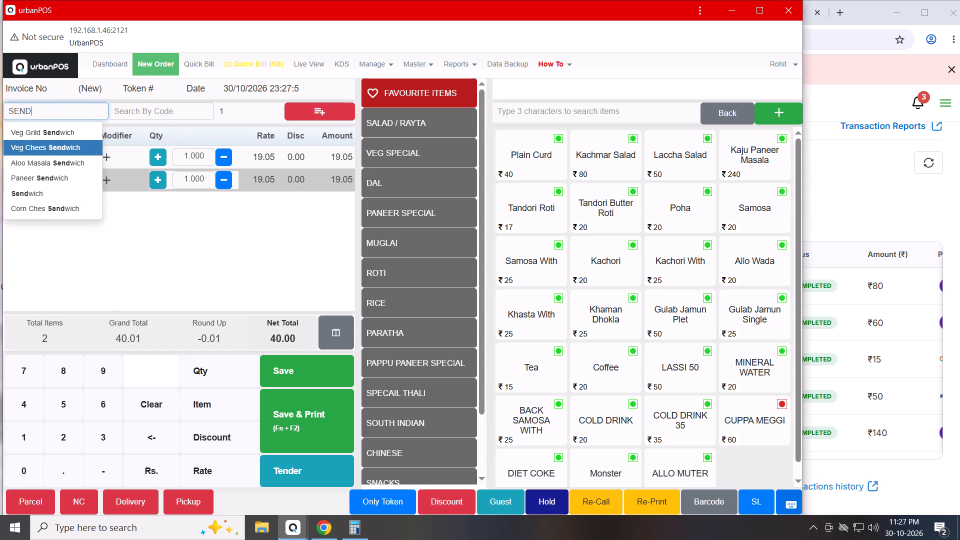
pyautogui.press('Return')
pyautogui.press('Return')
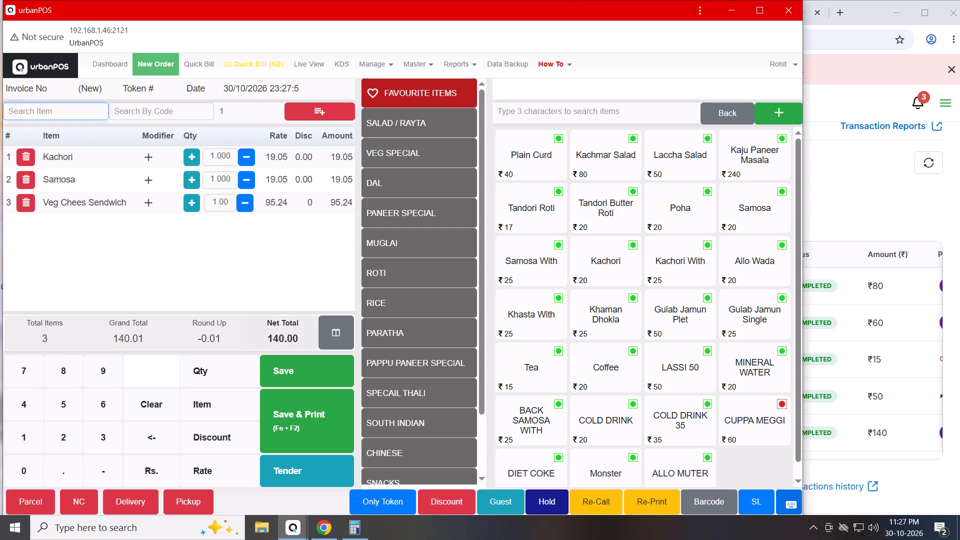
pyautogui.press('F2')
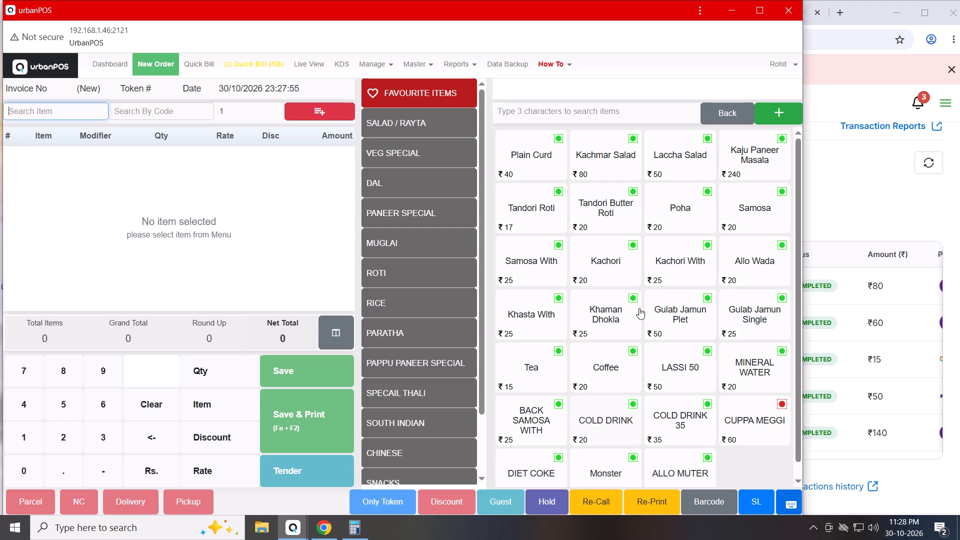
# Save and print a new bill for one 20-rupee COLD DRINK.
pyautogui.click(589, 417)
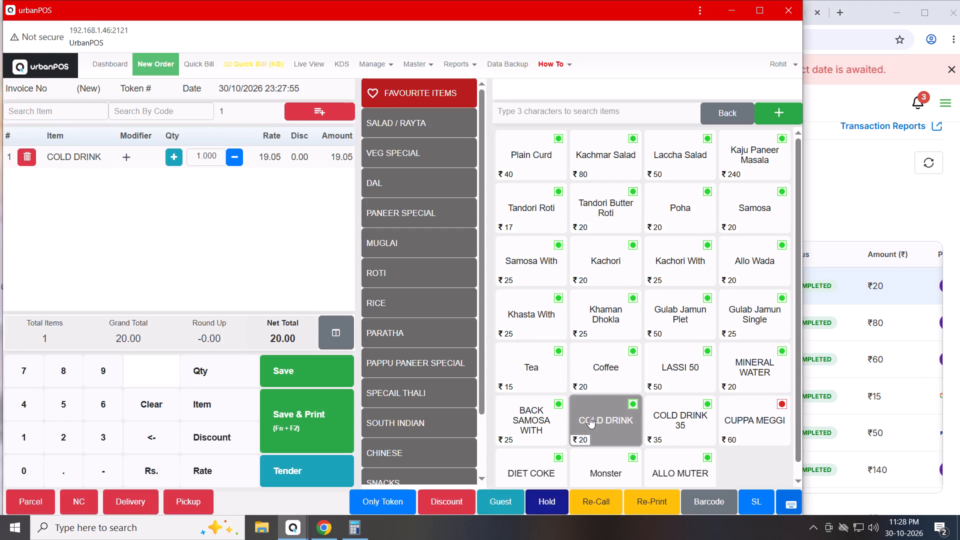
pyautogui.press('F2')
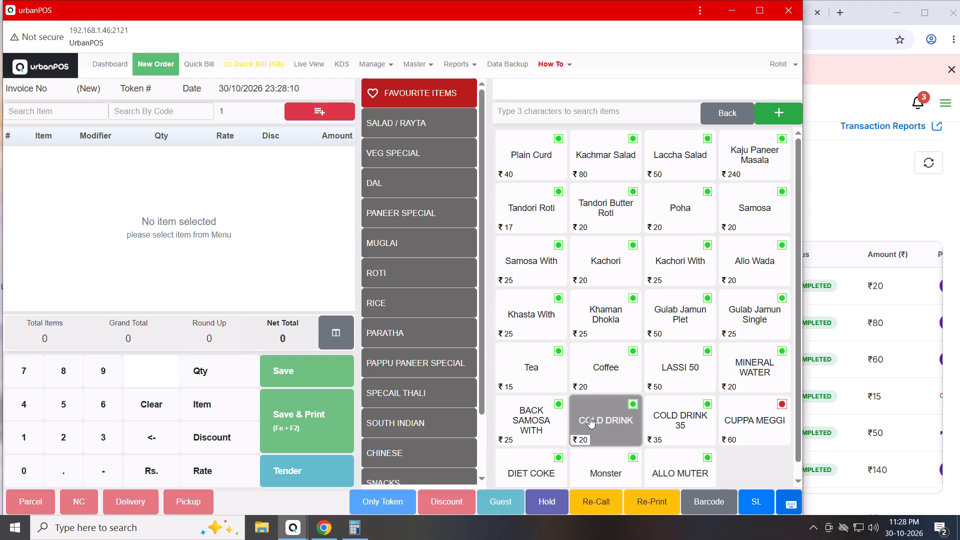
# Save and print another bill for one 20-rupee COLD DRINK.
pyautogui.click(589, 417)
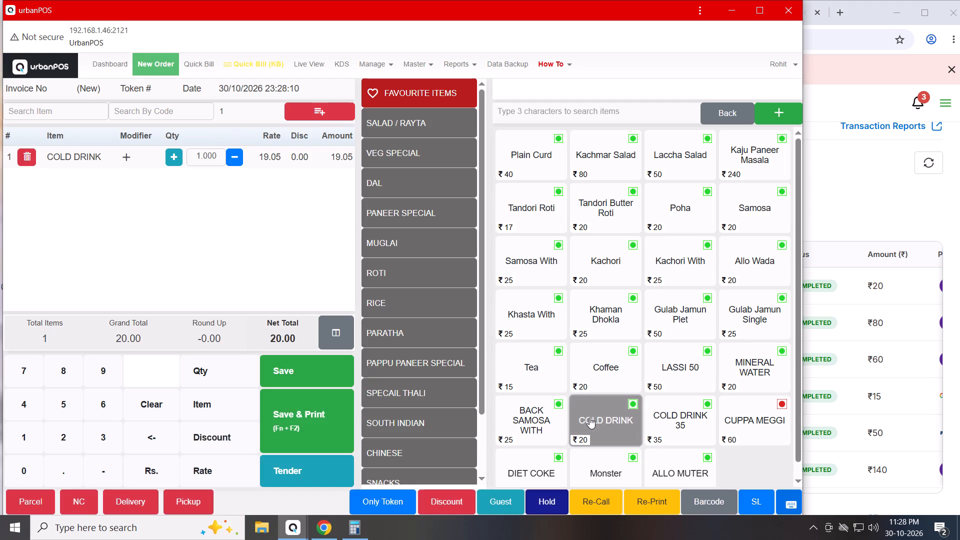
pyautogui.press('F2')
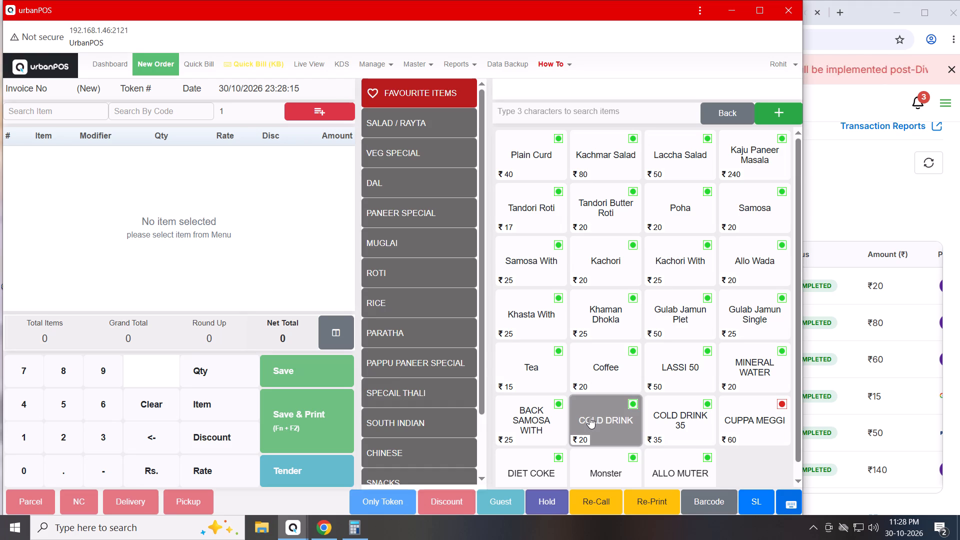
# Save and print a new bill for Poha only.
pyautogui.doubleClick(686, 208)
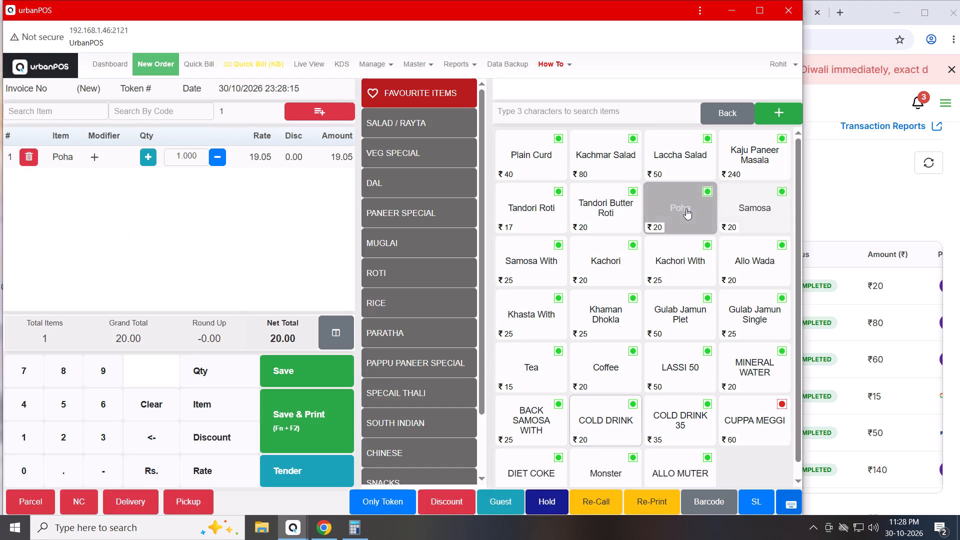
pyautogui.click(315, 422)
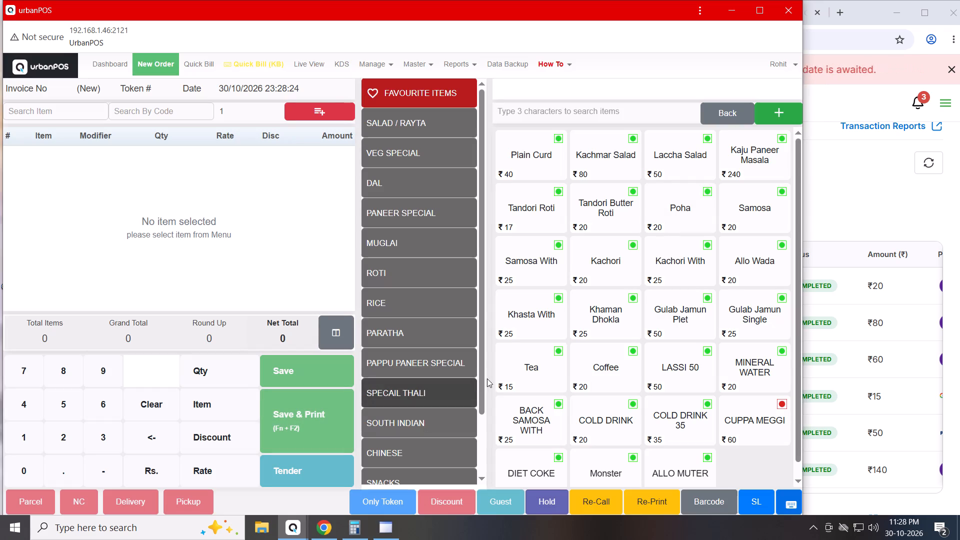
# Save and print a new bill for one Tea.
pyautogui.click(533, 368)
pyautogui.click(270, 438)
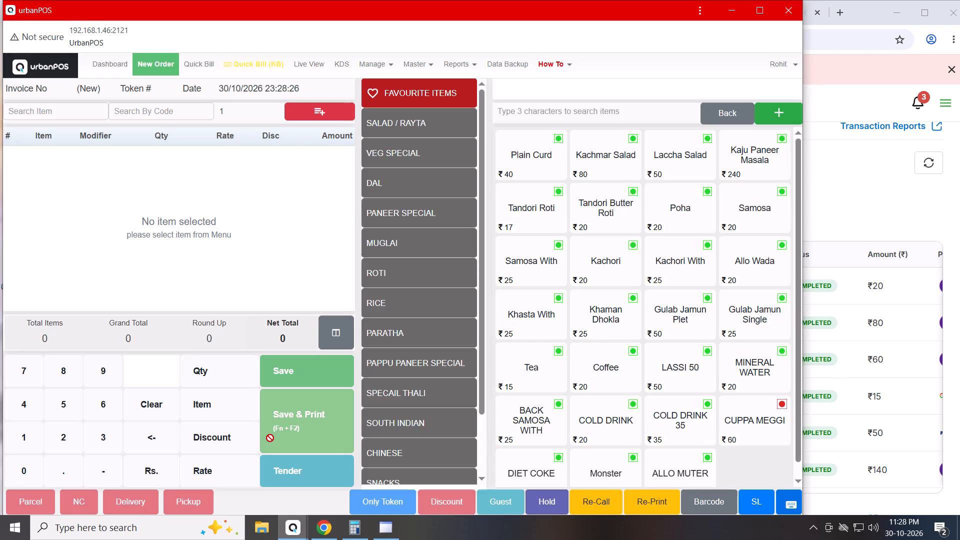
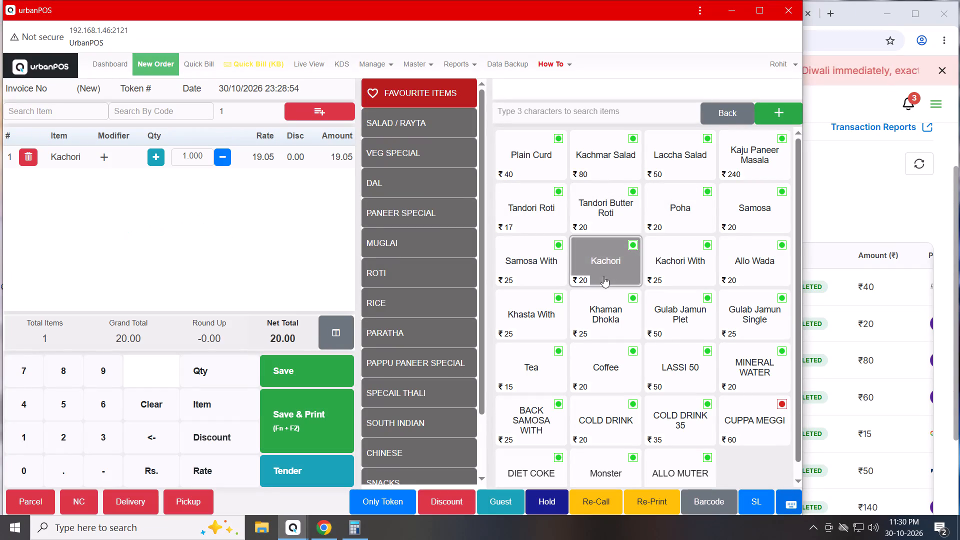
# Save and print the current bill for two Kachori.
pyautogui.click(301, 424)
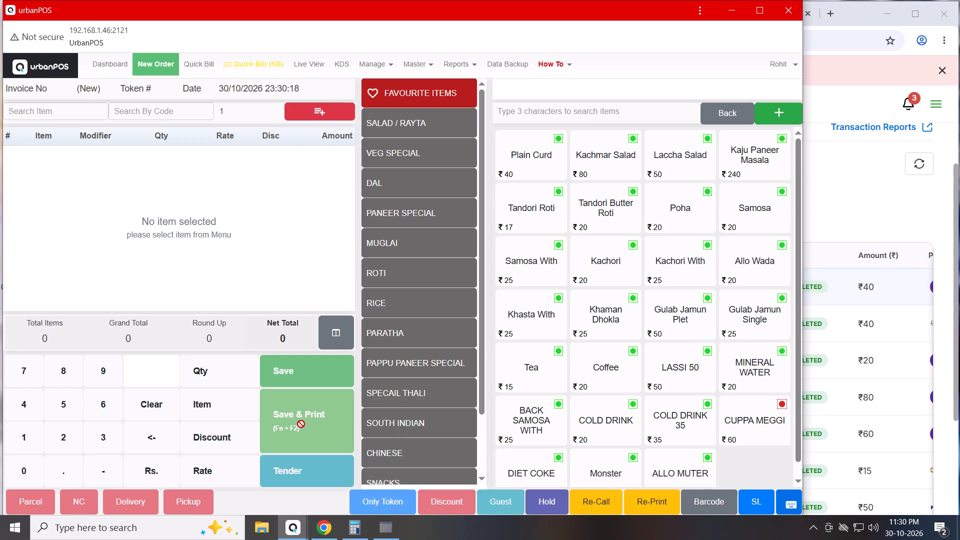
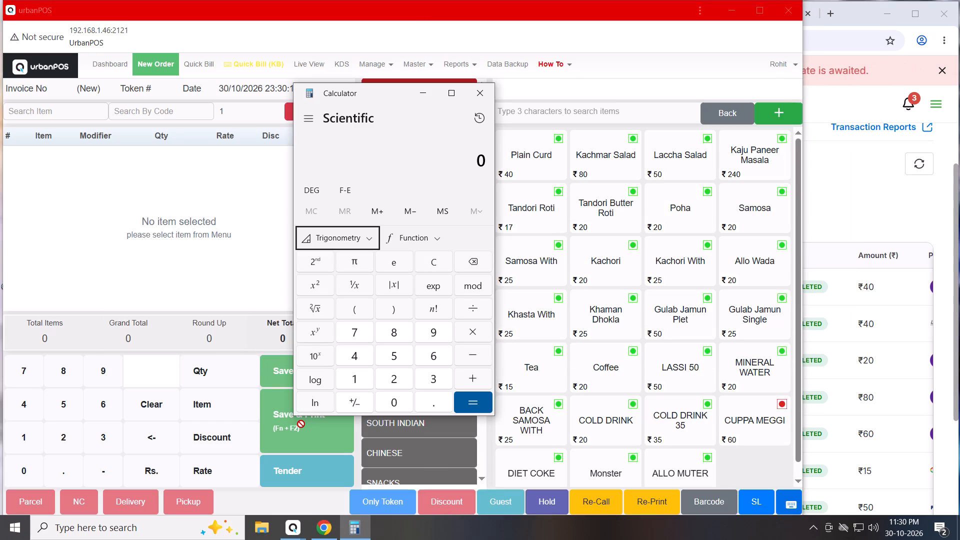
# Add up 35, 110, 20, 70, 140, 140, 50, 15, 60, 80, 20, 40 and 40 in the calculator.
pyautogui.write('35+110+20++70+')
pyautogui.write('140+140+')
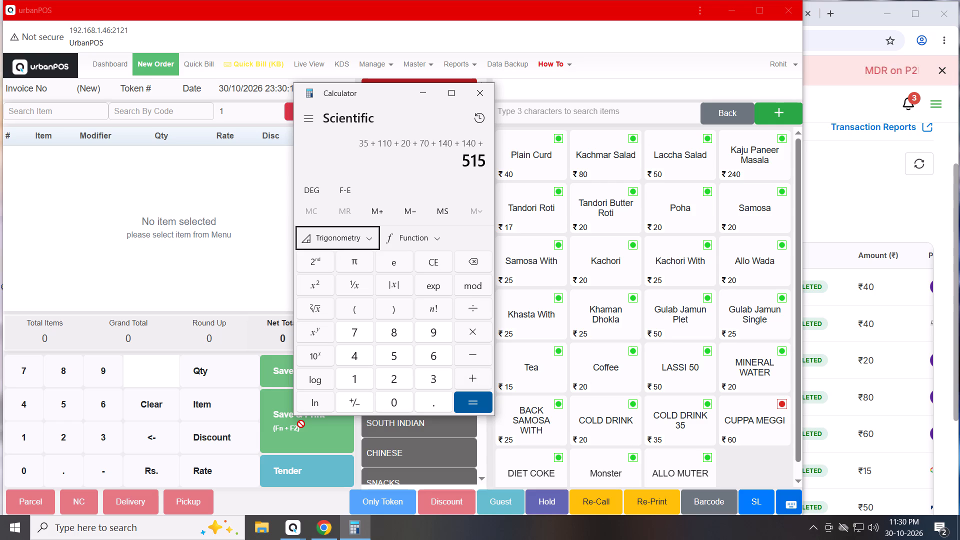
pyautogui.write('50')
pyautogui.write('+15+')
pyautogui.write('60+80+')
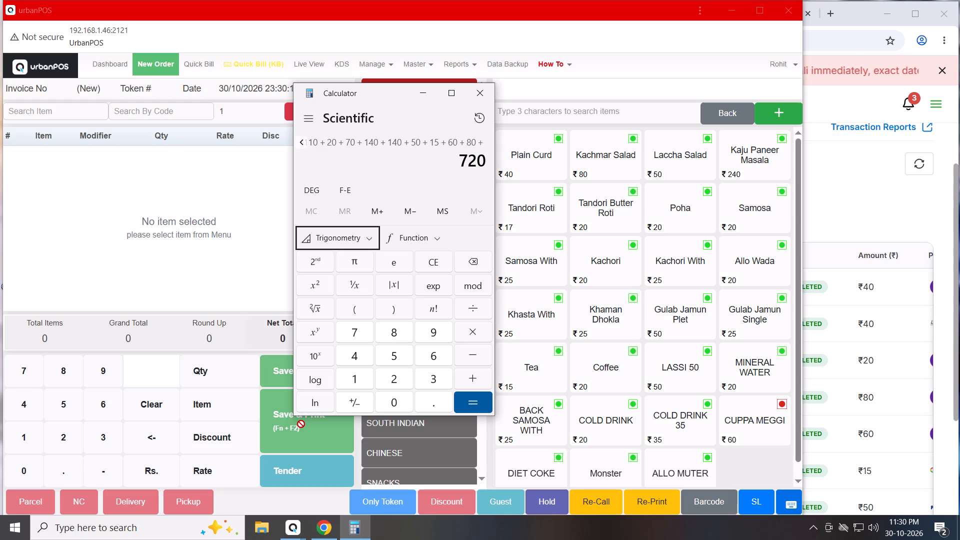
pyautogui.write('20+40+40+')
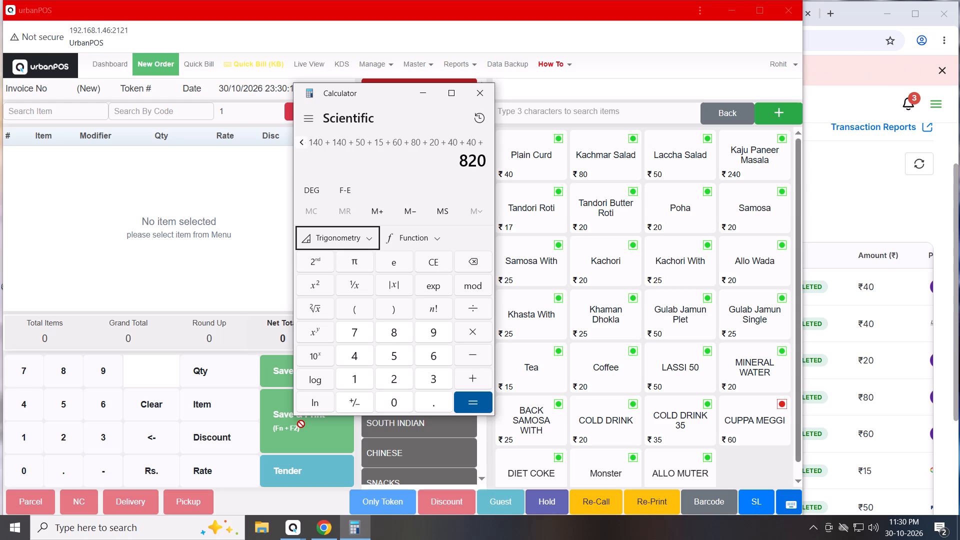
# Switch to urbanPOS, find Veg Grild Sandwich by name, add one to a new order, and save and print the bill.
pyautogui.hotkey('alt', 'Tab')
pyautogui.click(19, 110)
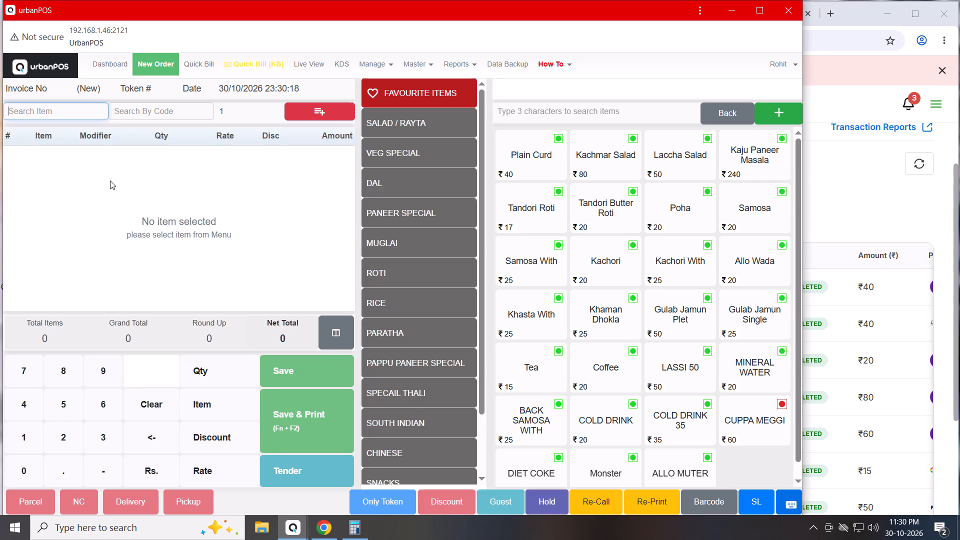
pyautogui.write('GRI')
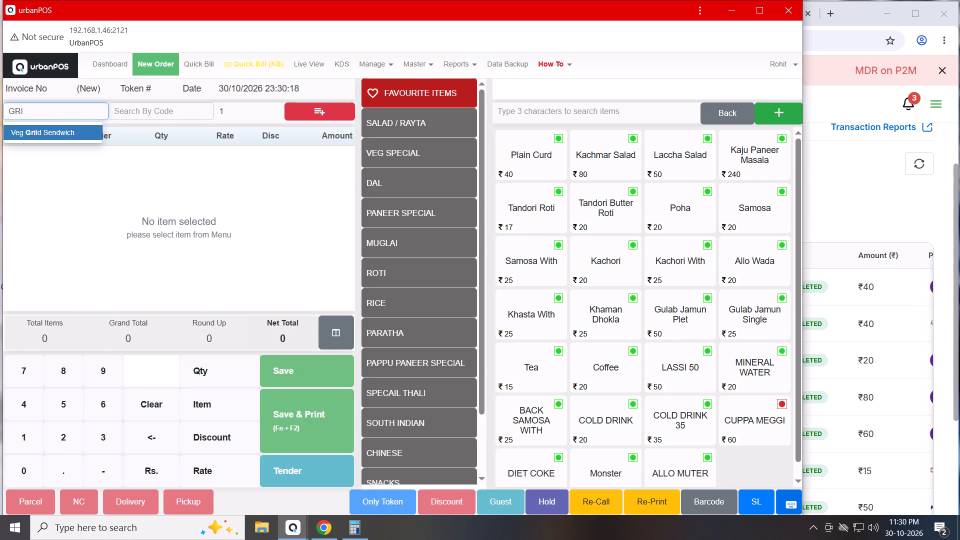
pyautogui.press('Return')
pyautogui.press('Return')
pyautogui.press('F2')
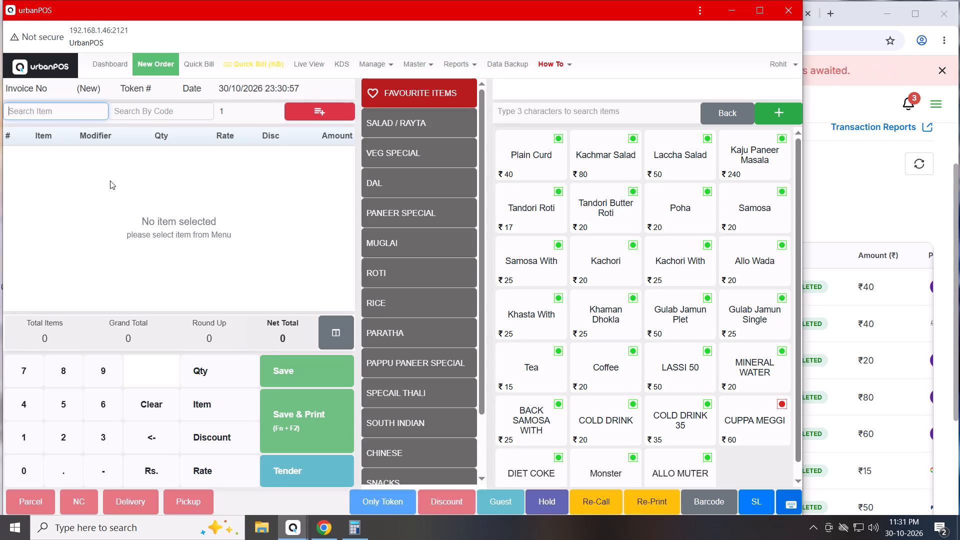
# Enter an order for one Tea and one Mineral Water, and save and print the bill.
pyautogui.hotkey('alt', 'Tab')
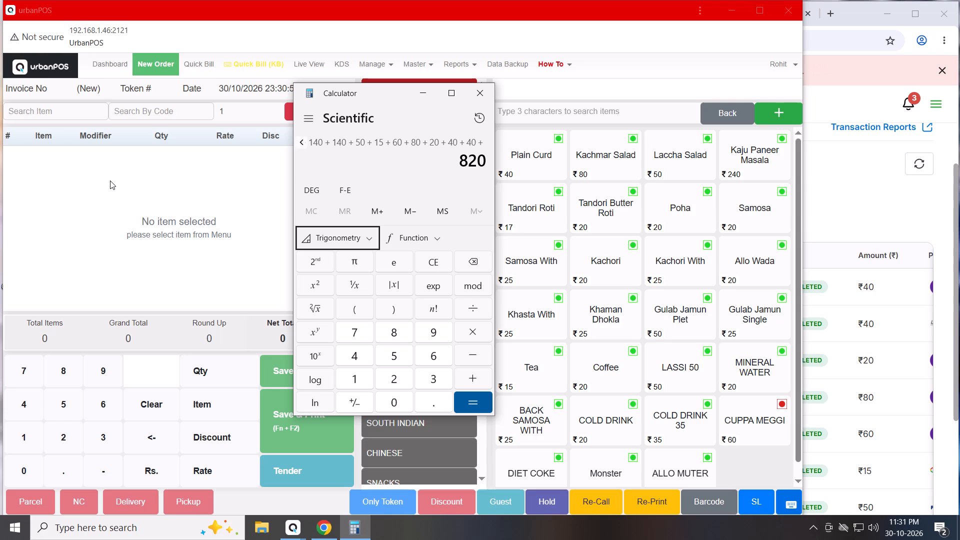
pyautogui.click(491, 362)
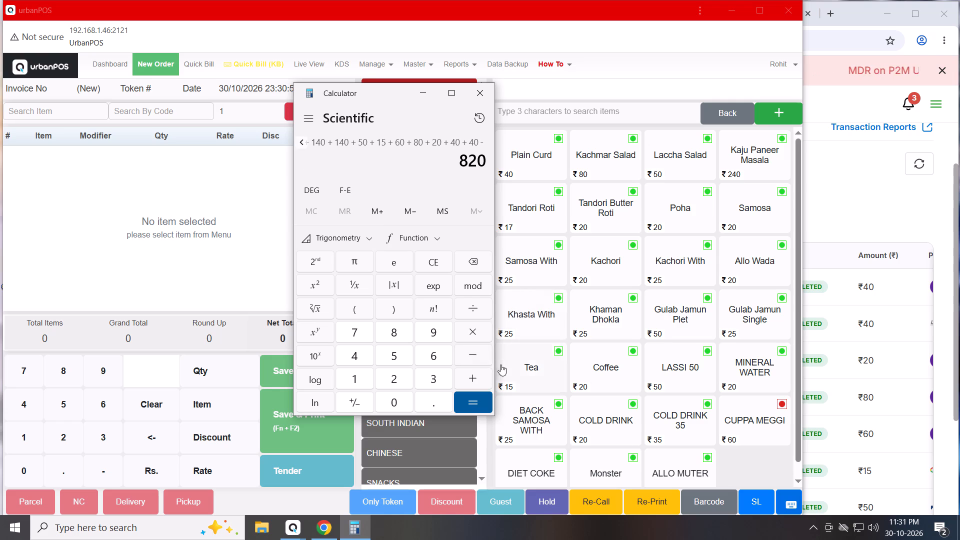
pyautogui.click(517, 370)
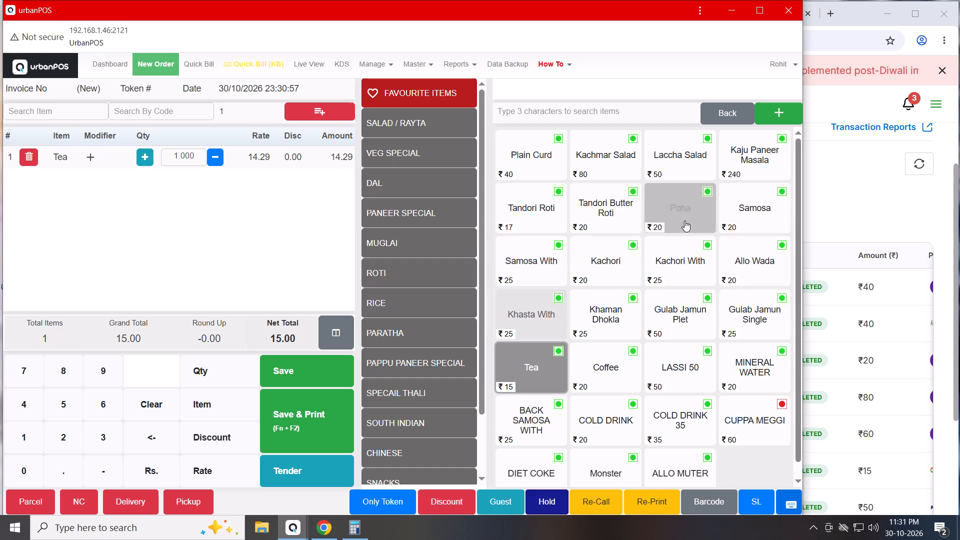
pyautogui.click(740, 356)
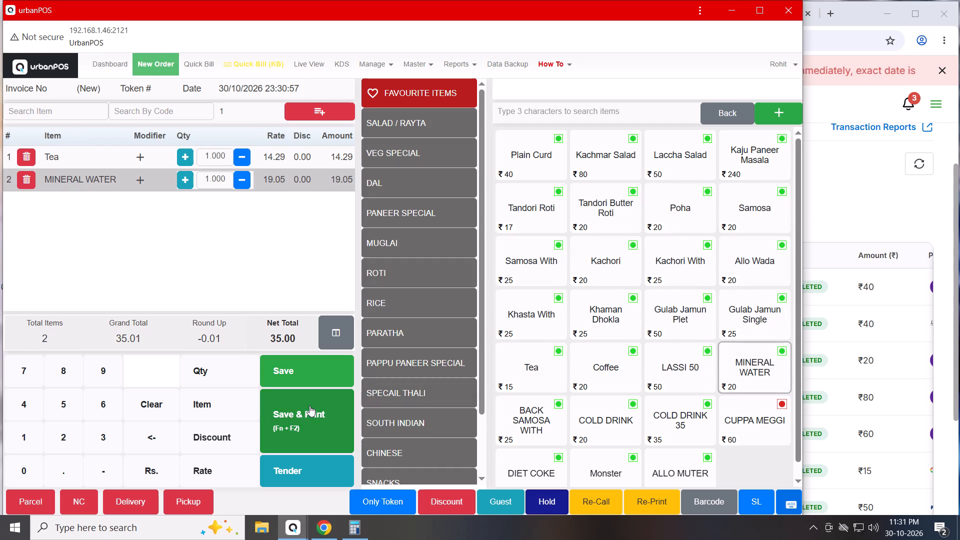
pyautogui.click(309, 405)
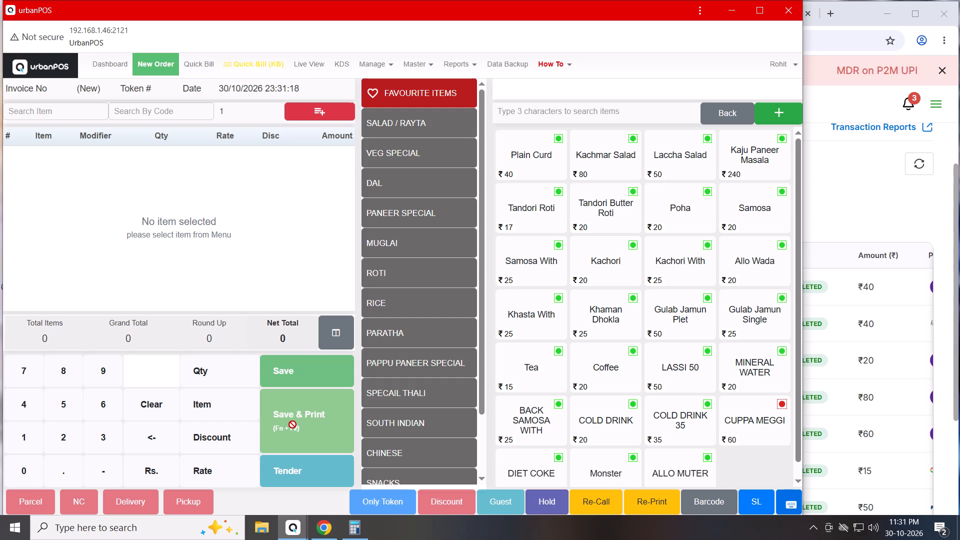
# Enter an order for one Tea and one ₹20 Cold Drink, and save and print the bill.
pyautogui.click(526, 371)
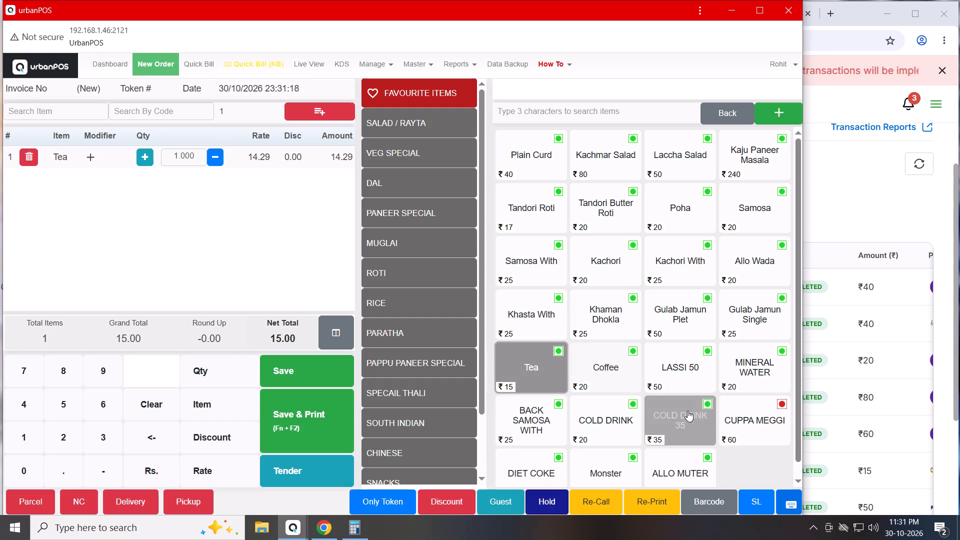
pyautogui.click(615, 420)
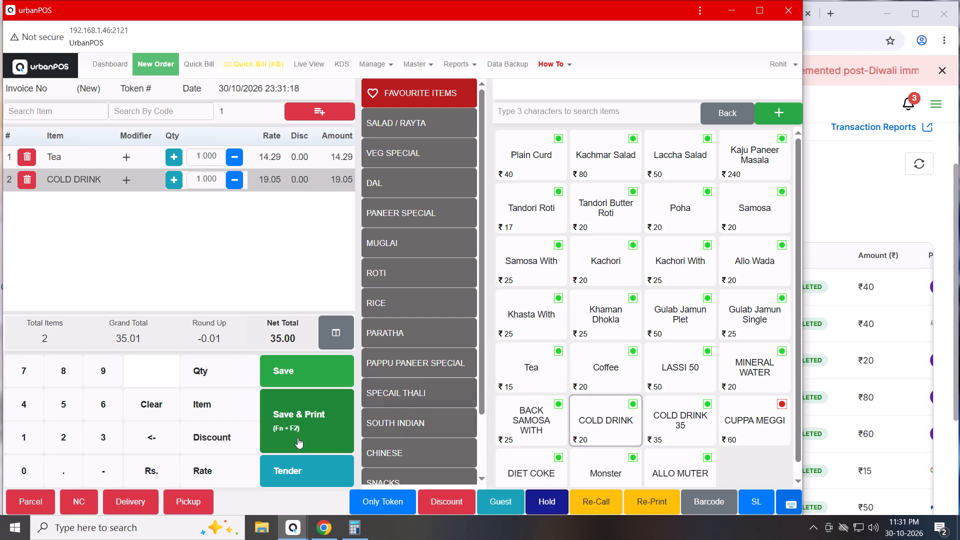
pyautogui.click(297, 437)
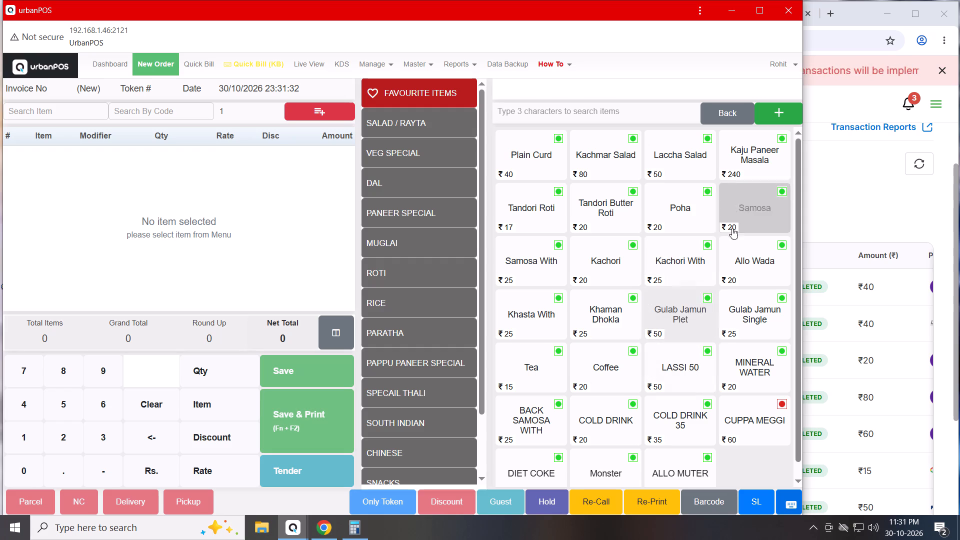
# Enter an order for one plain Samosa, and save and print the bill.
pyautogui.click(747, 213)
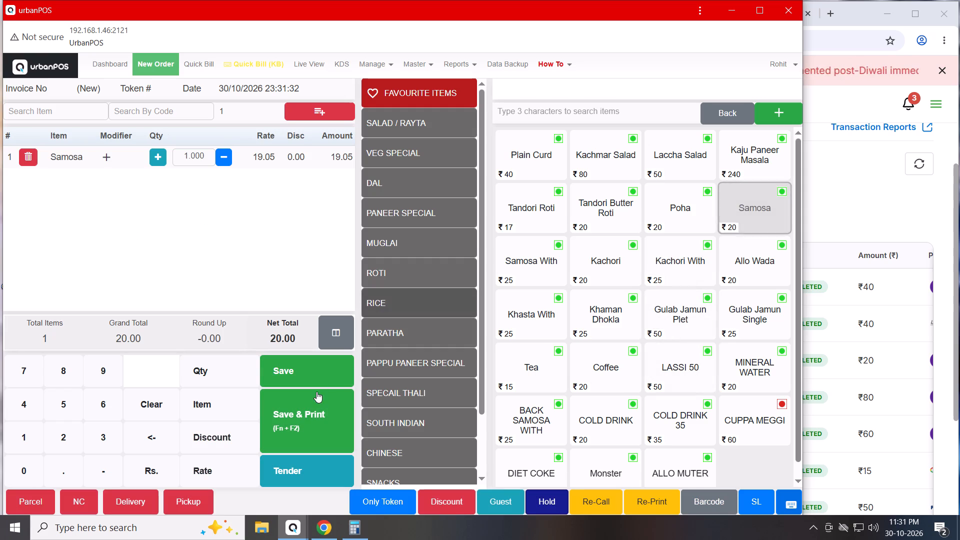
pyautogui.click(310, 420)
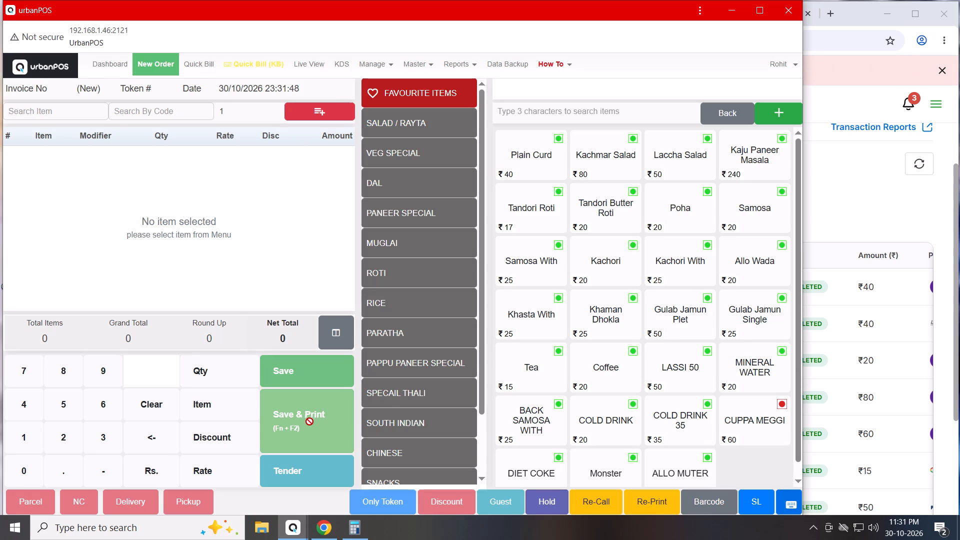
# Enter an order for one Mineral Water, and save and print the bill.
pyautogui.click(757, 391)
pyautogui.press('F2')
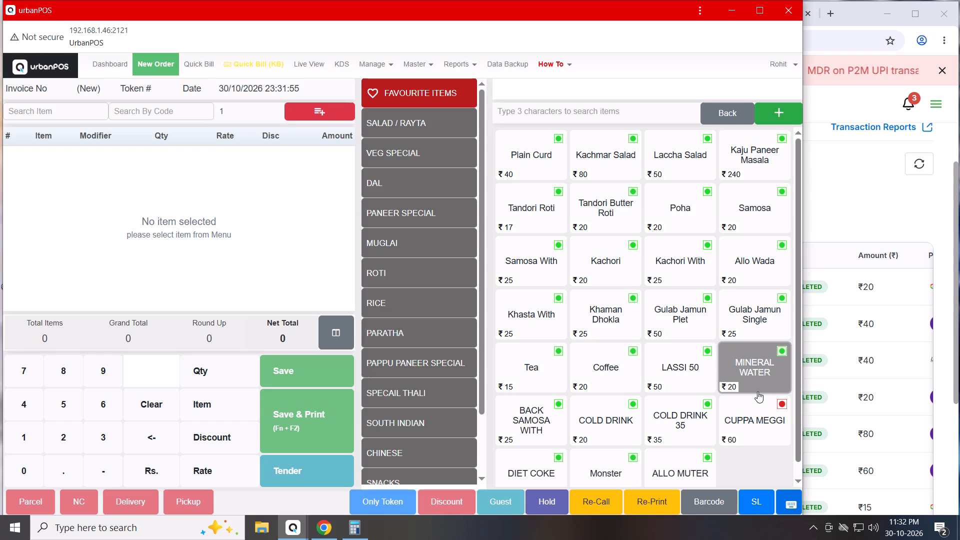
# Switch to Calculator, re-add 35, 110, 20, 70, 140, 140, 50, 15, 60, 80, 20, 40 and 40 from zero, and clear it.
pyautogui.hotkey('alt', 'Tab')
pyautogui.press('Escape')
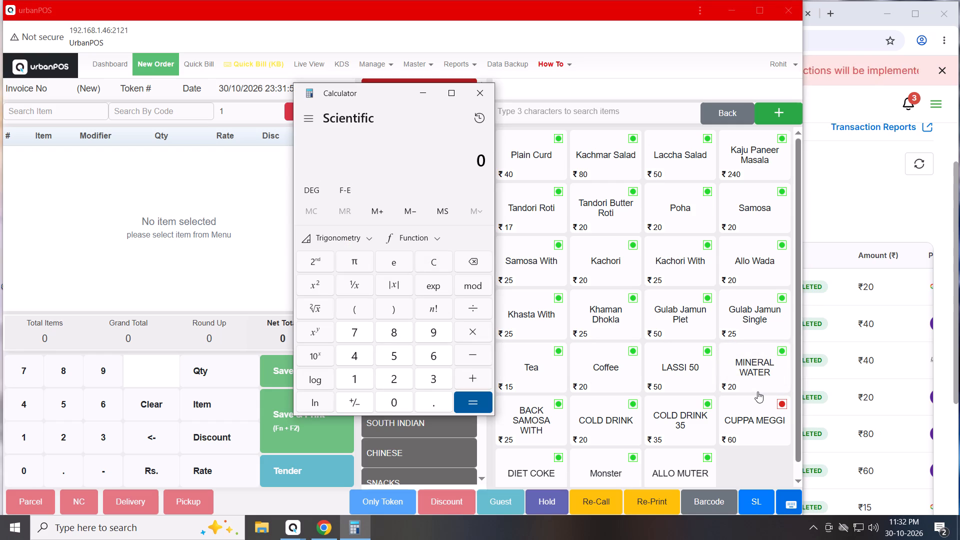
pyautogui.write('35+110+20+70+')
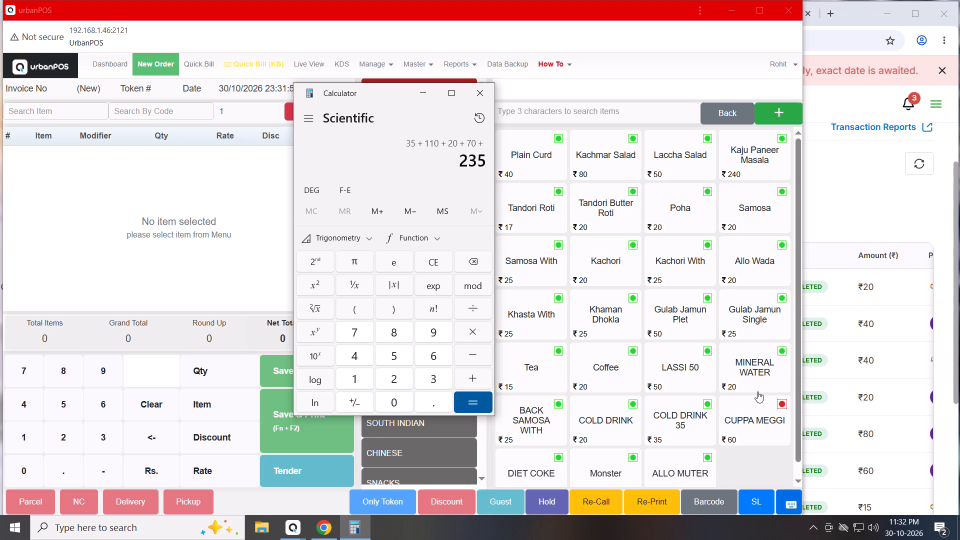
pyautogui.write('140+140+50+15+')
pyautogui.write('60+80+20+40+40+')
pyautogui.press('Escape')
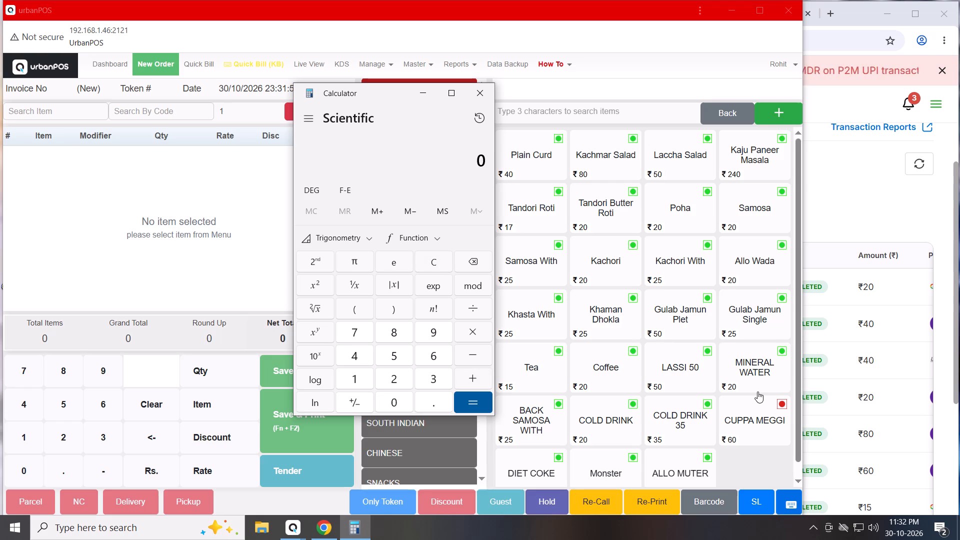
# Return to urbanPOS, enter an order for two Poha, and save and print the bill.
pyautogui.hotkey('alt', 'Tab')
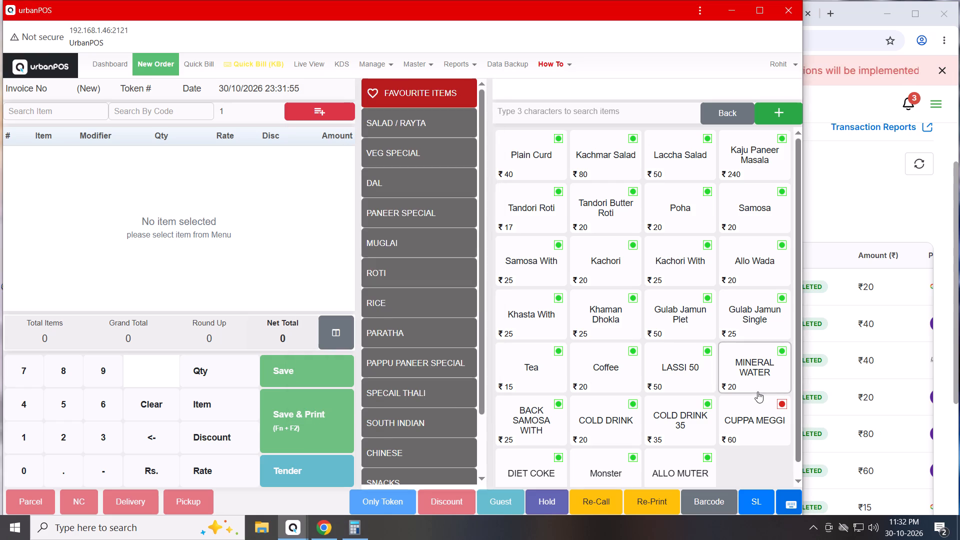
pyautogui.doubleClick(686, 220)
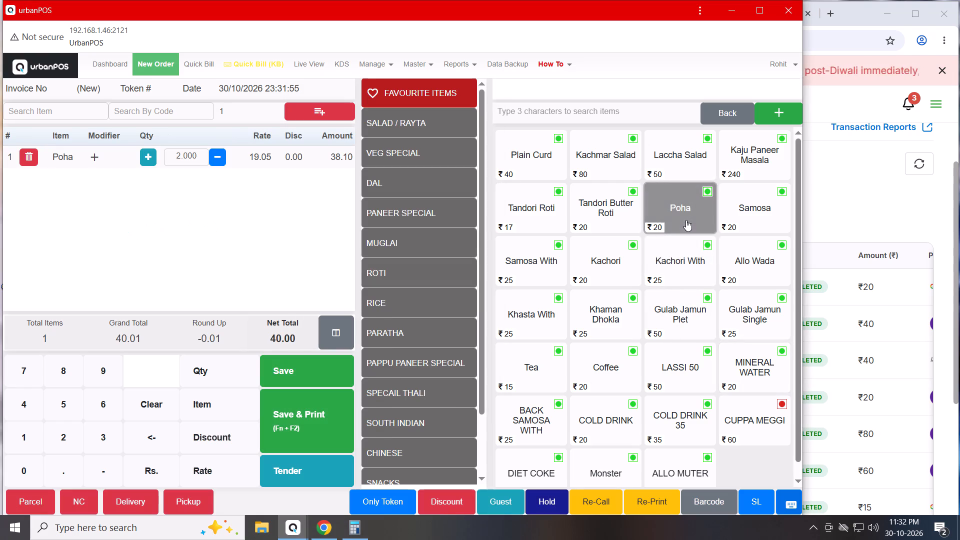
pyautogui.click(331, 409)
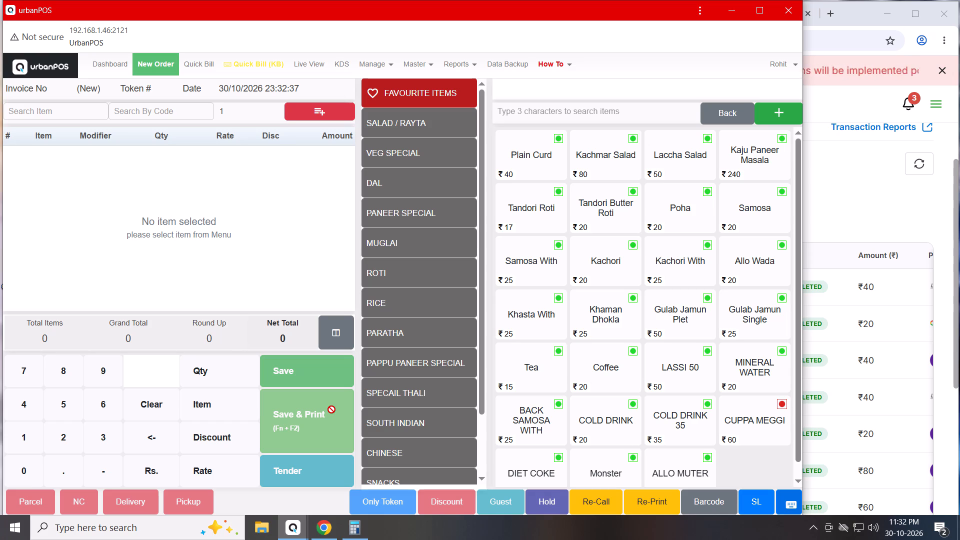
# Enter an order for one Tea and one Samosa, and save and print the bill.
pyautogui.click(522, 372)
pyautogui.click(761, 207)
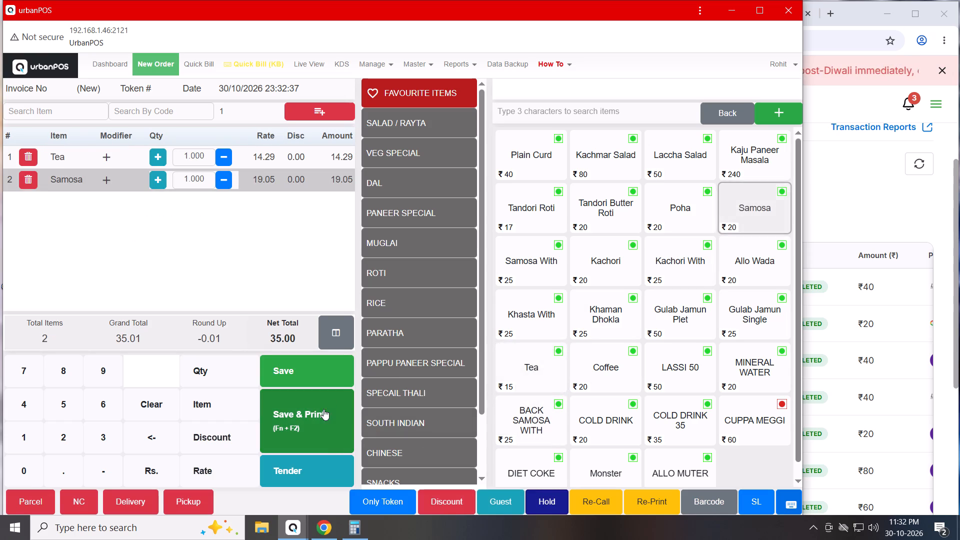
pyautogui.click(323, 409)
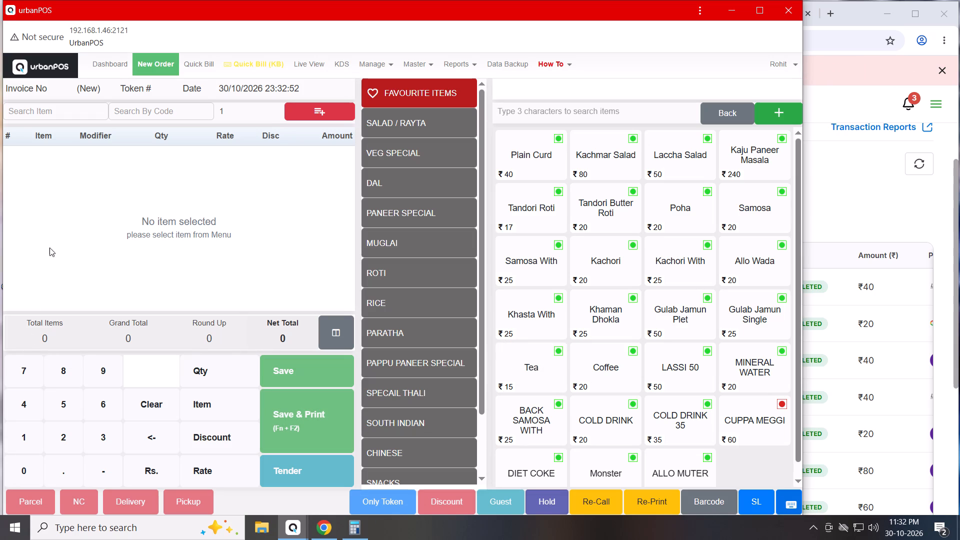
# Add one Sweet Lassi to a new order using item code 8, and save and print the bill.
pyautogui.click(150, 108)
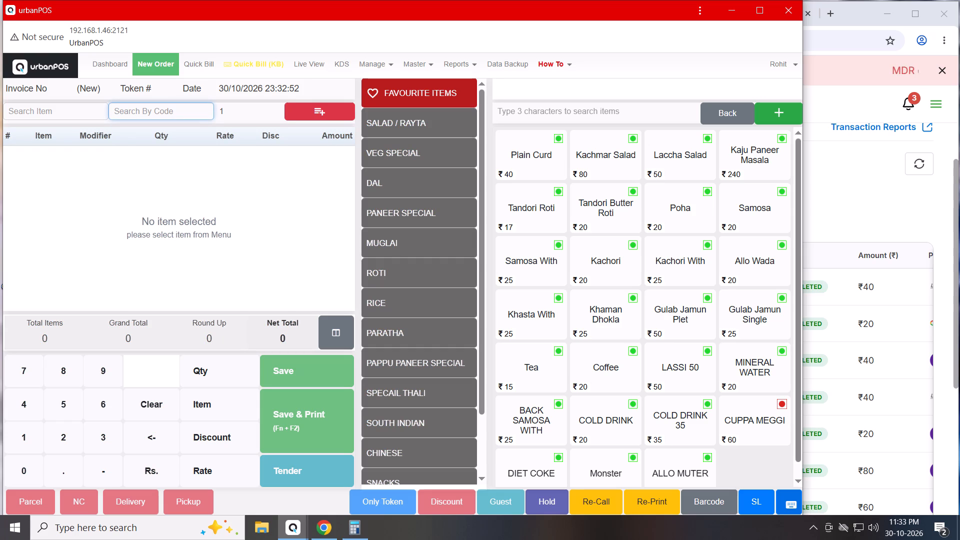
pyautogui.press('8')
pyautogui.press('Return')
pyautogui.press('Return')
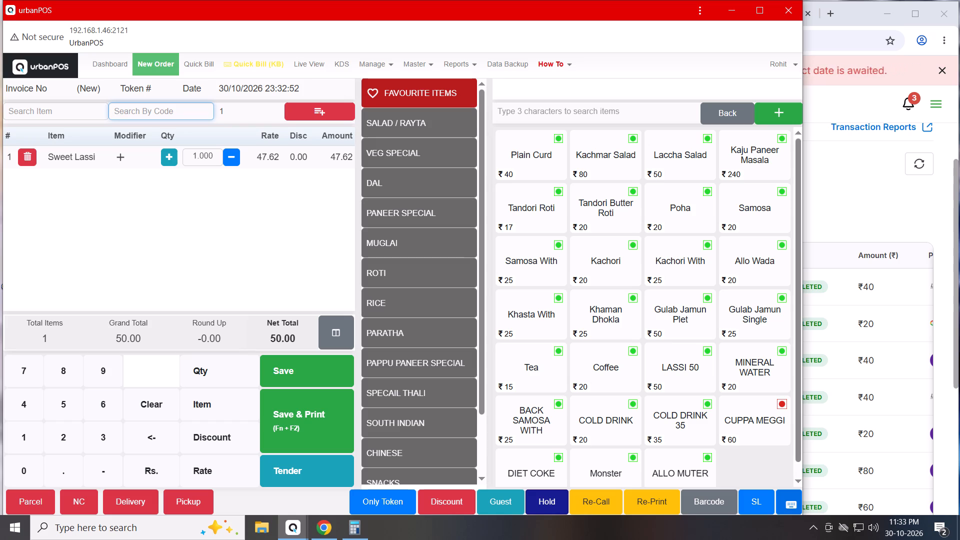
pyautogui.press('F2')
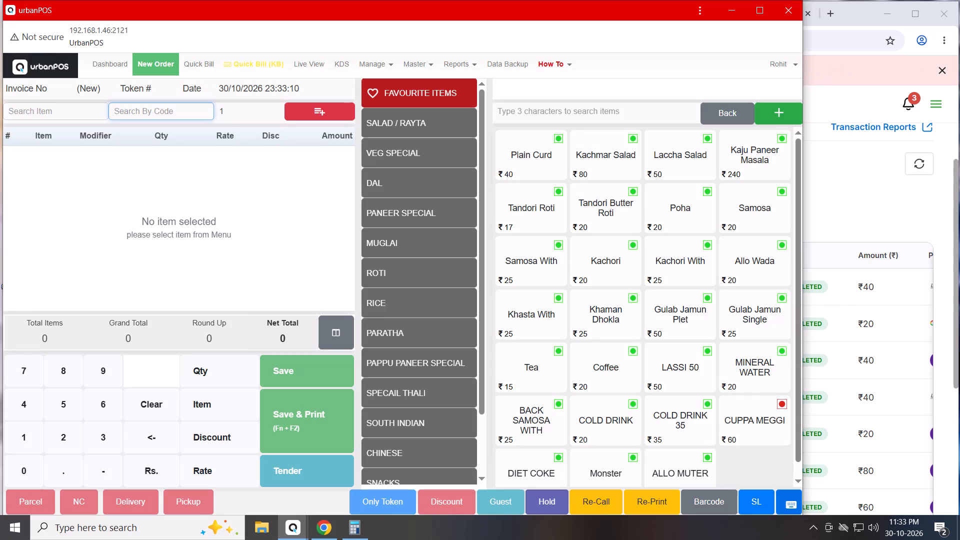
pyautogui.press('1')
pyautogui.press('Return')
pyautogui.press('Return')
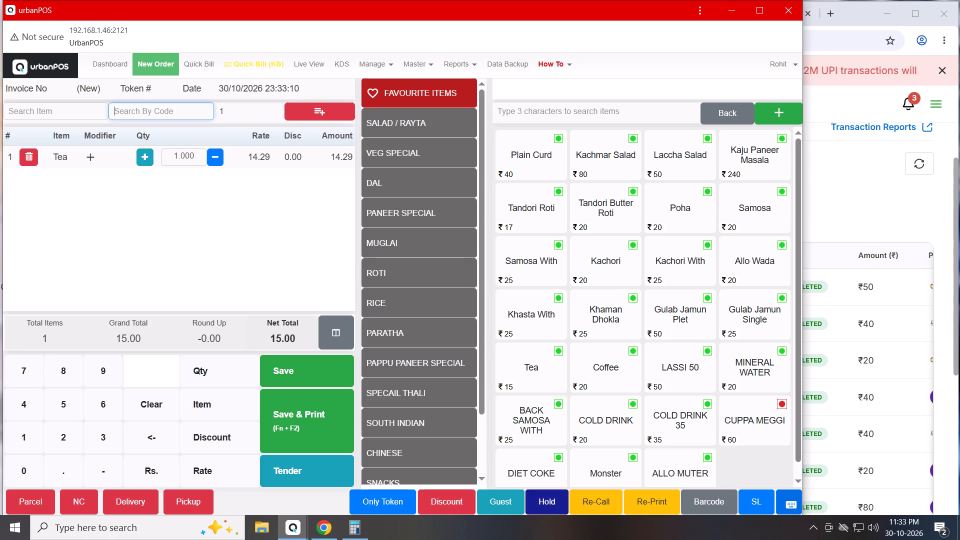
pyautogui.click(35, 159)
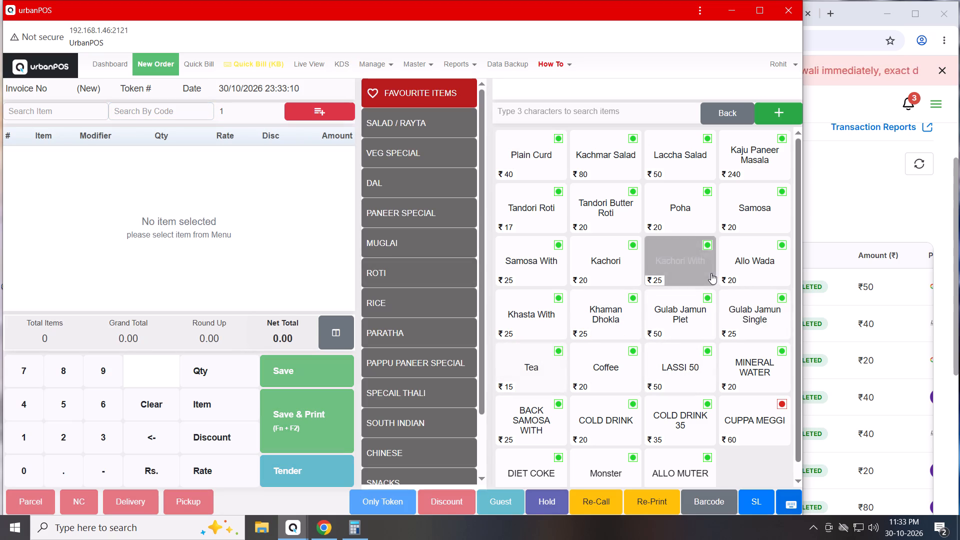
# Enter an order for one Samosa With, and save and print the bill.
pyautogui.click(561, 273)
pyautogui.click(292, 405)
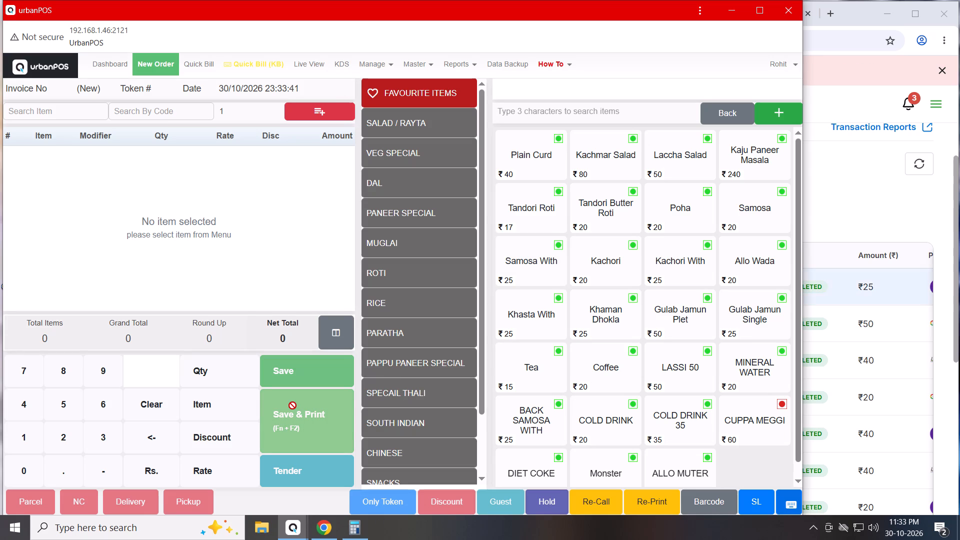
# Enter an order for one Back Samosa With, and save and print the bill.
pyautogui.click(516, 428)
pyautogui.press('F2')
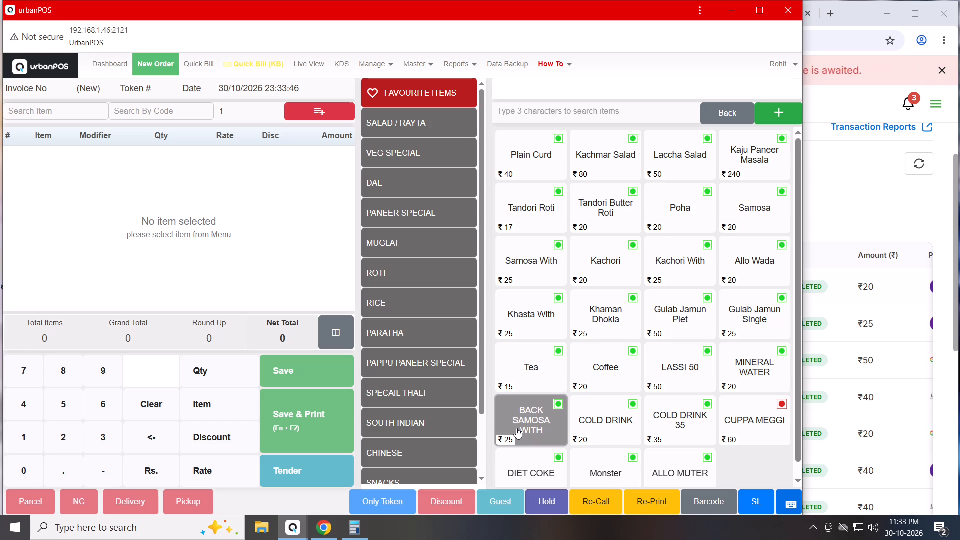
# Find Indian Thali by name, add one to a new order, and save and print the bill.
pyautogui.click(29, 104)
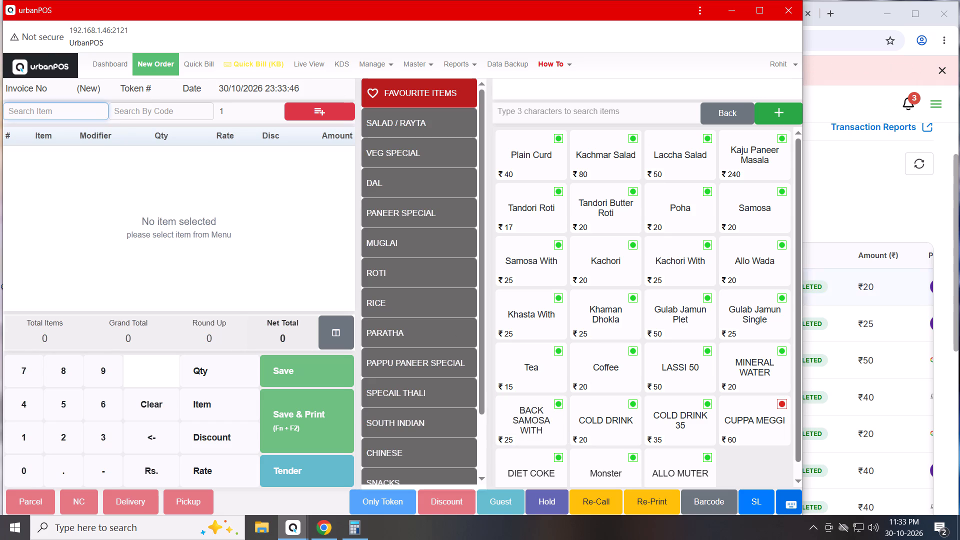
pyautogui.write('IND')
pyautogui.press('Down')
pyautogui.press('Return')
pyautogui.press('Return')
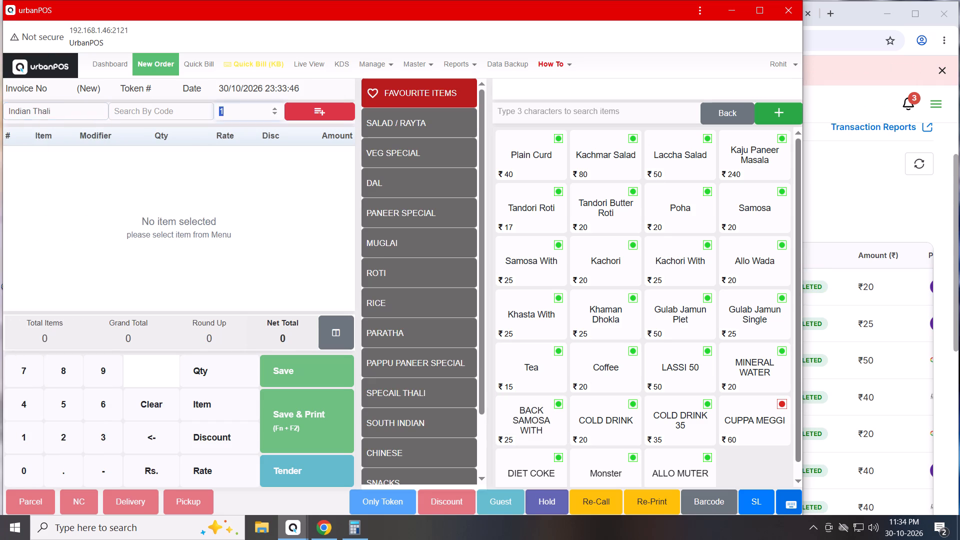
pyautogui.press('F2')
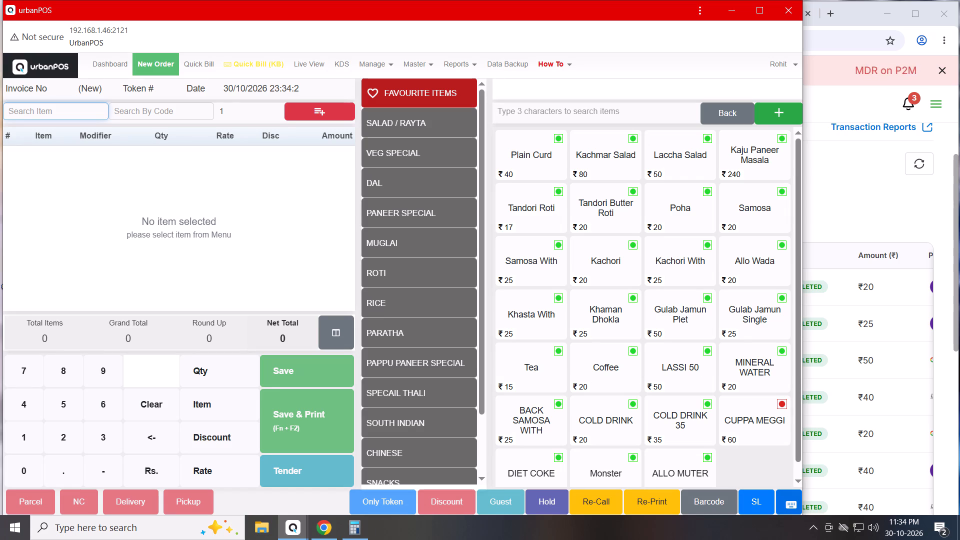
# Find Kaju Kari and Tandori Butter Roti by name and add 1 and 12 of them to a new order.
pyautogui.write('KAJU K')
pyautogui.press('Return')
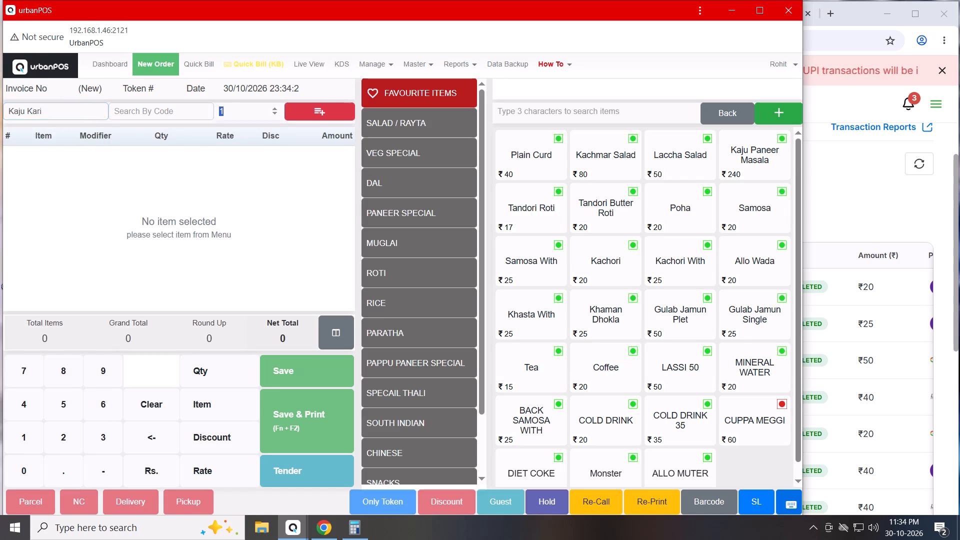
pyautogui.press('Return')
pyautogui.write('ROTI')
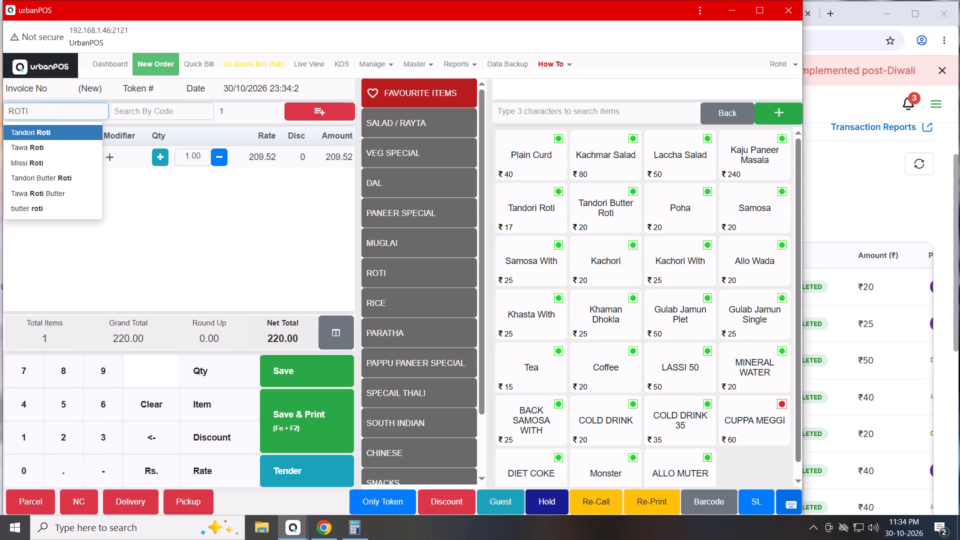
pyautogui.press('Up')
pyautogui.press('Up')
pyautogui.press('Up')
pyautogui.press('Return')
pyautogui.write('12')
pyautogui.press('Return')
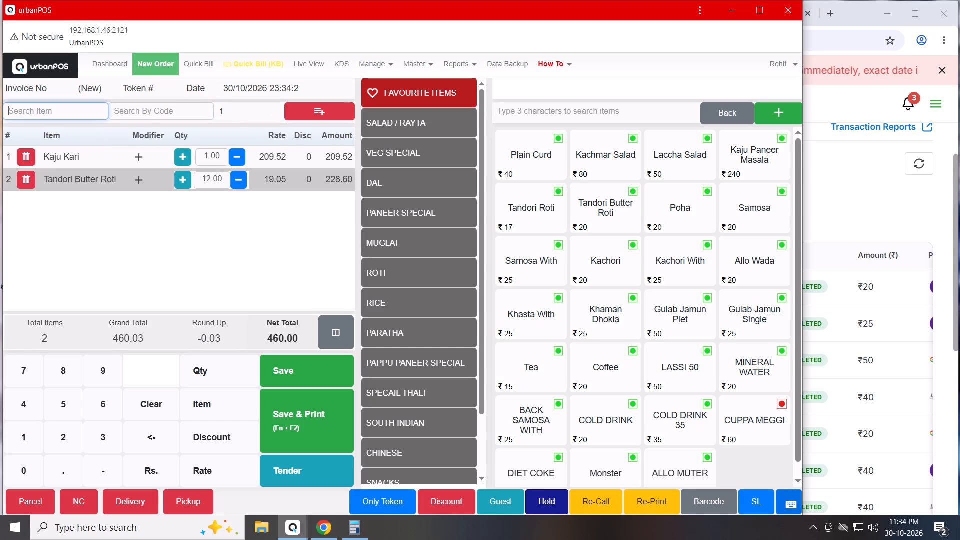
# Add one Mineral Water to the order by searching 006, and save and print the bill.
pyautogui.write('006')
pyautogui.press('Up')
pyautogui.press('Return')
pyautogui.press('Return')
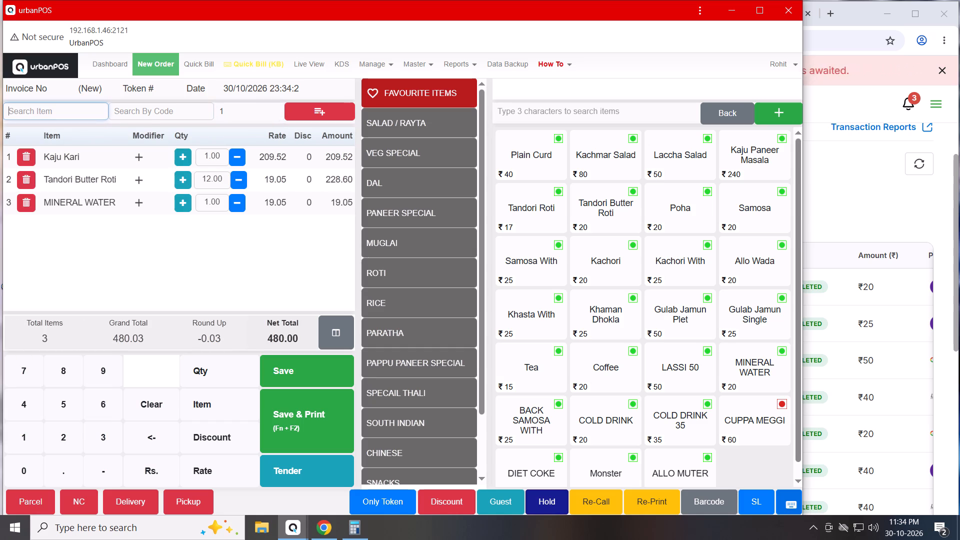
pyautogui.press('k')
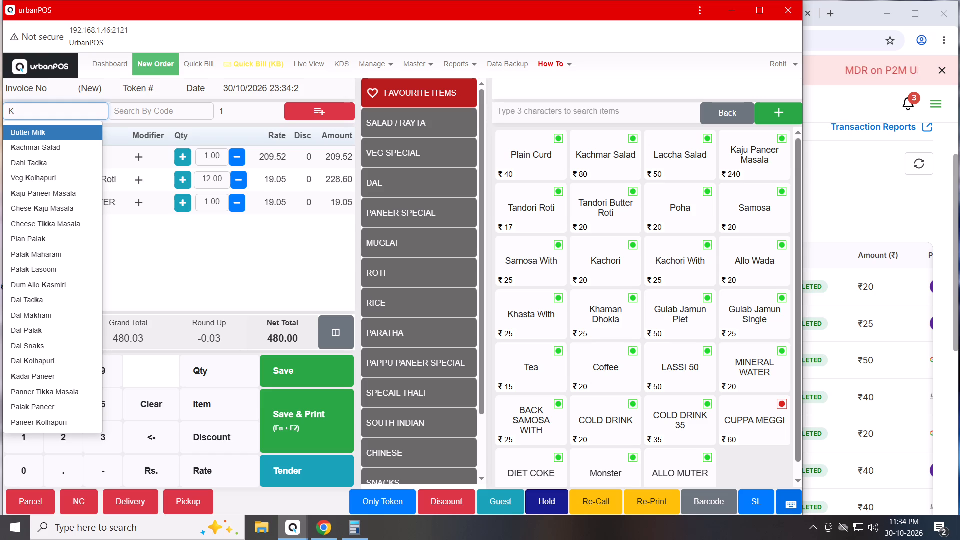
pyautogui.press('BackSpace')
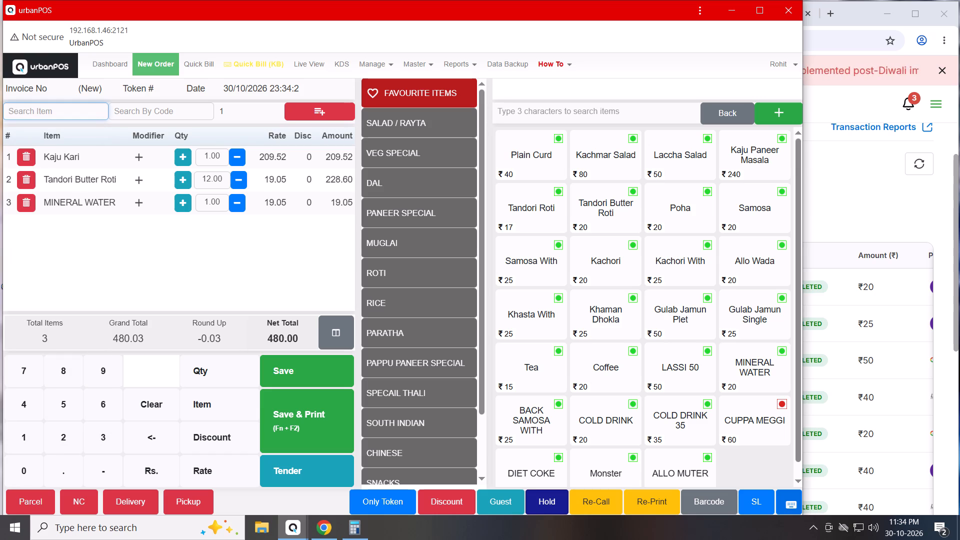
pyautogui.press('F2')
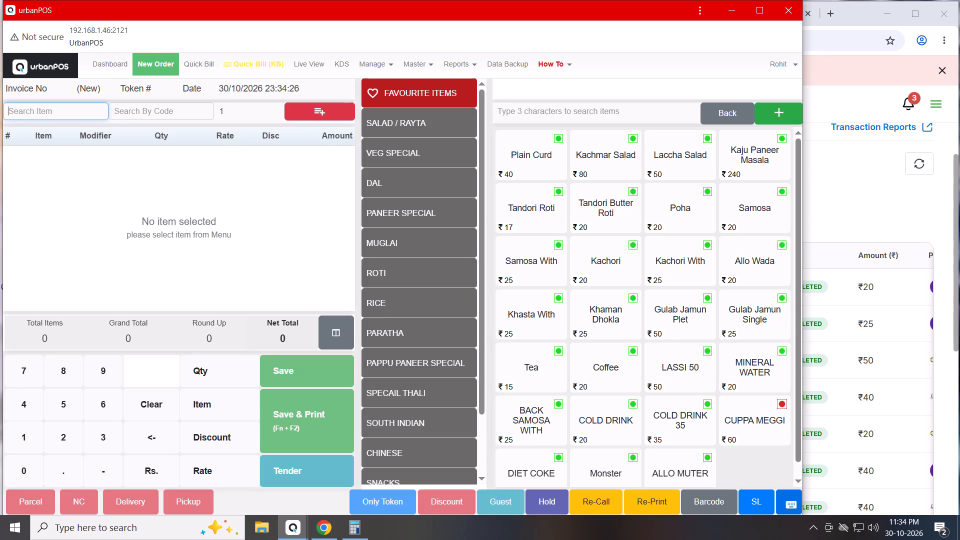
# Enter an order for one Poha, and save and print the bill.
pyautogui.click(655, 199)
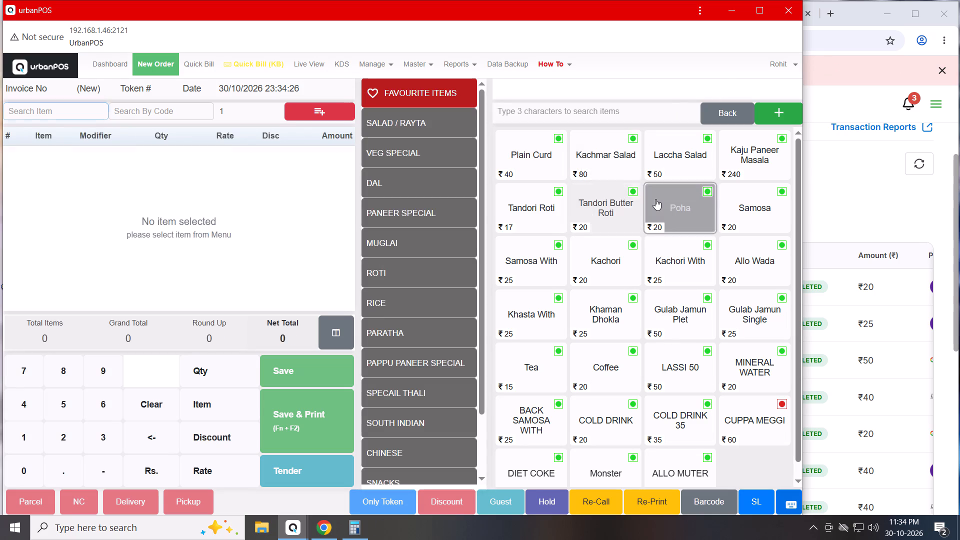
pyautogui.press('F2')
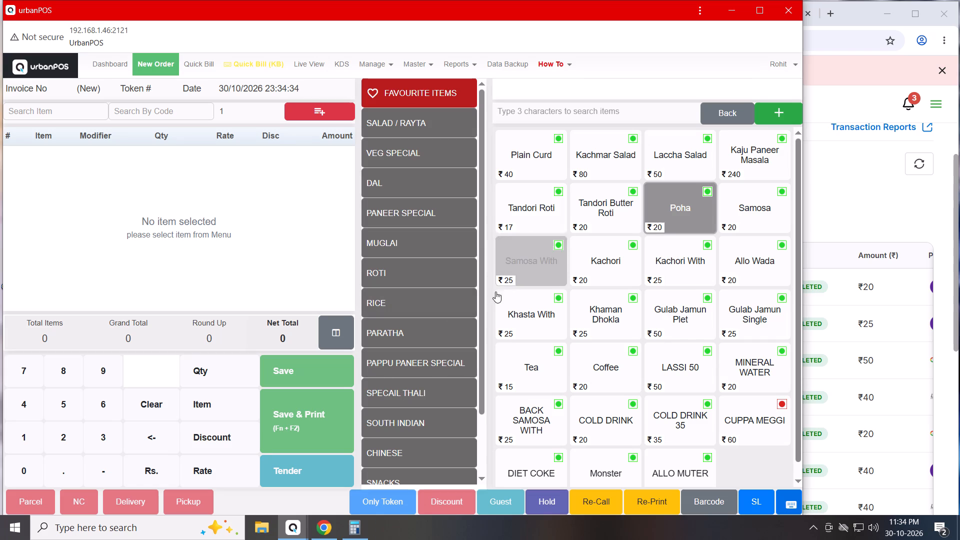
# Add one Poha and one Tea to a new order.
pyautogui.click(680, 199)
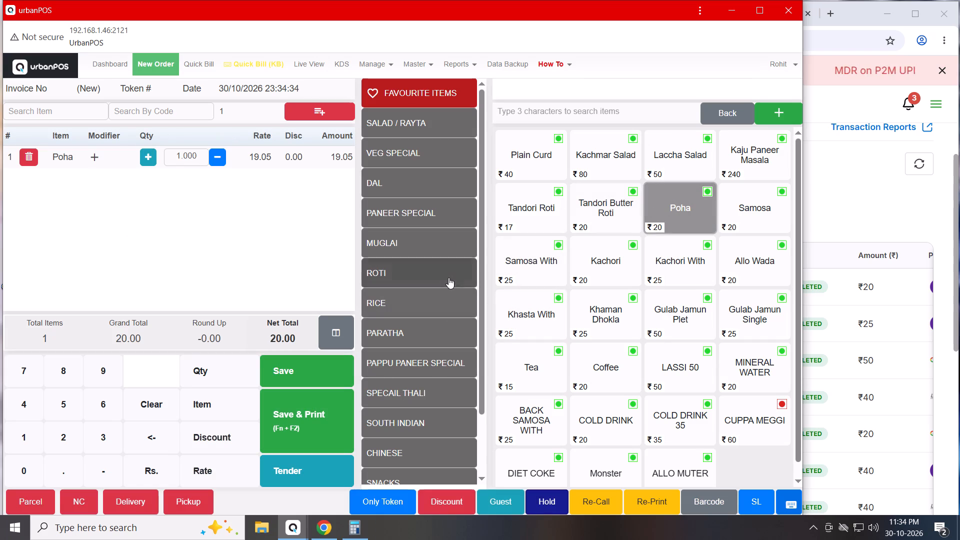
pyautogui.click(503, 378)
# Find Milk 1 Glass by name, add one to the order, and save and print the bill.
pyautogui.click(32, 84)
pyautogui.click(27, 117)
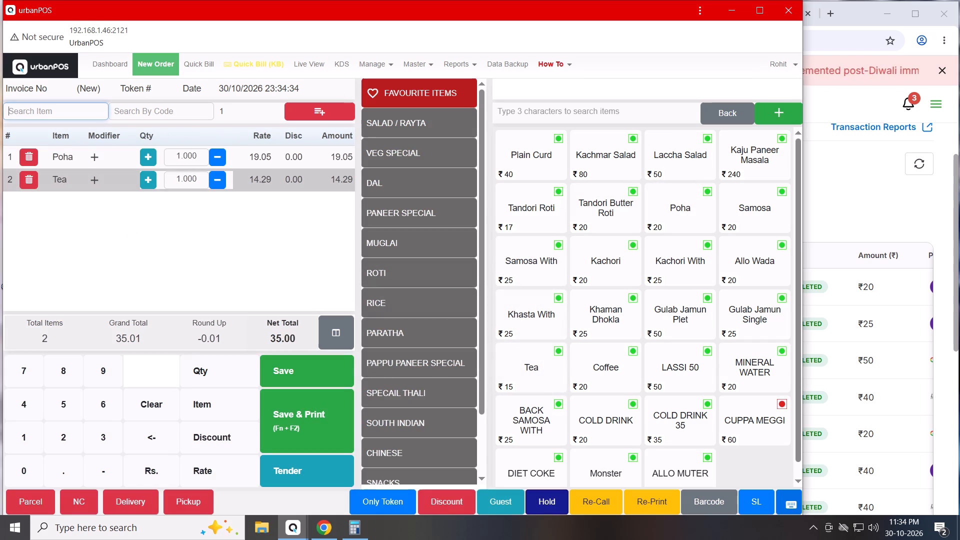
pyautogui.write(',OI')
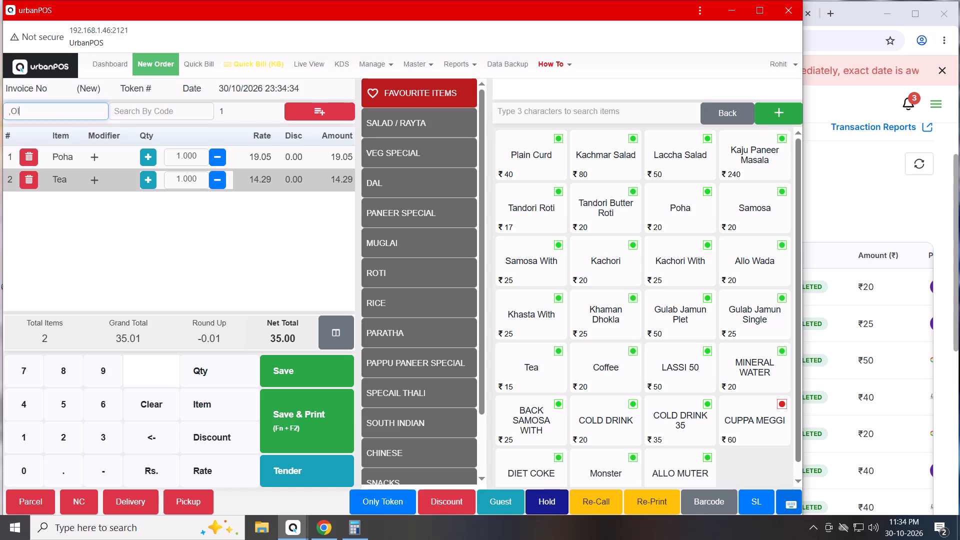
pyautogui.press('BackSpace')
pyautogui.press('BackSpace')
pyautogui.write('MIL')
pyautogui.press('BackSpace')
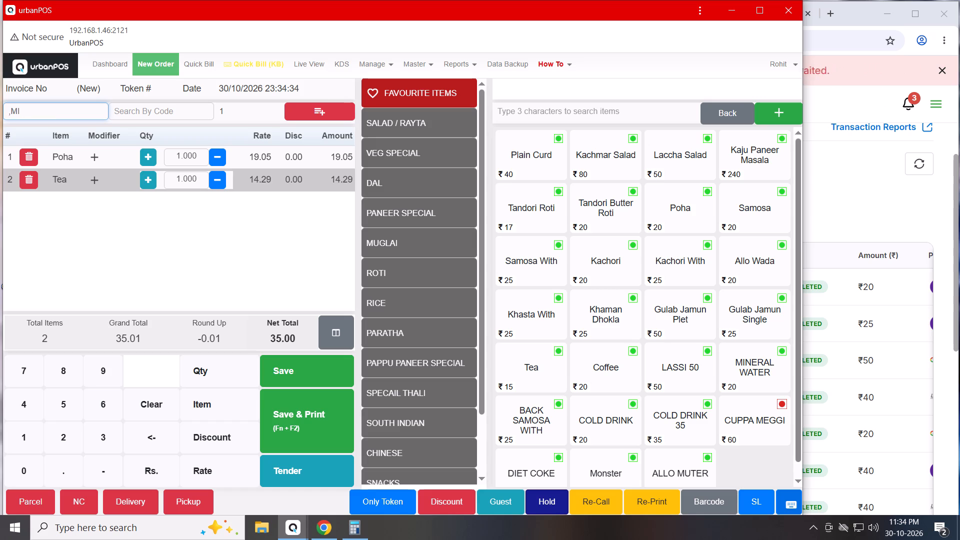
pyautogui.press('BackSpace')
pyautogui.press('BackSpace')
pyautogui.press('BackSpace')
pyautogui.press('BackSpace')
pyautogui.press('BackSpace')
pyautogui.write('MILK')
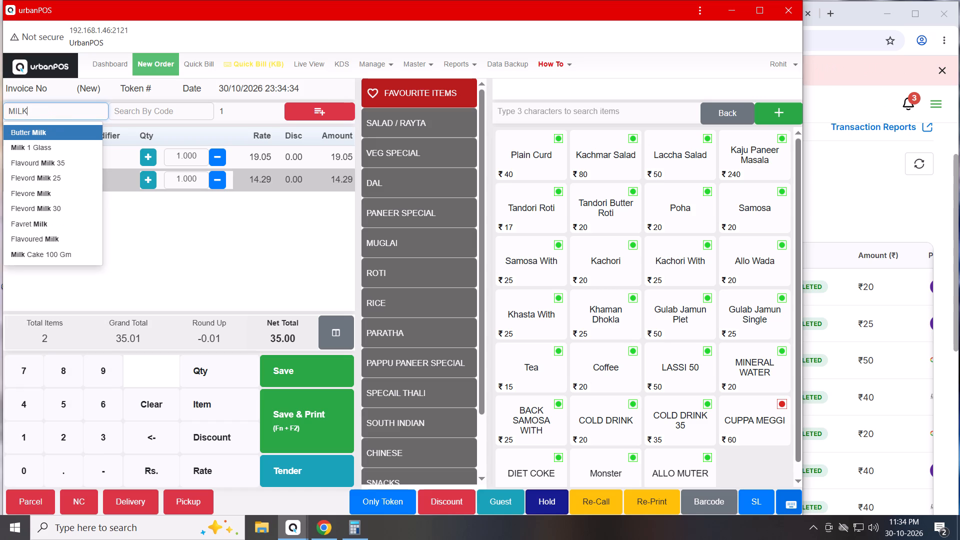
pyautogui.press('Down')
pyautogui.press('Return')
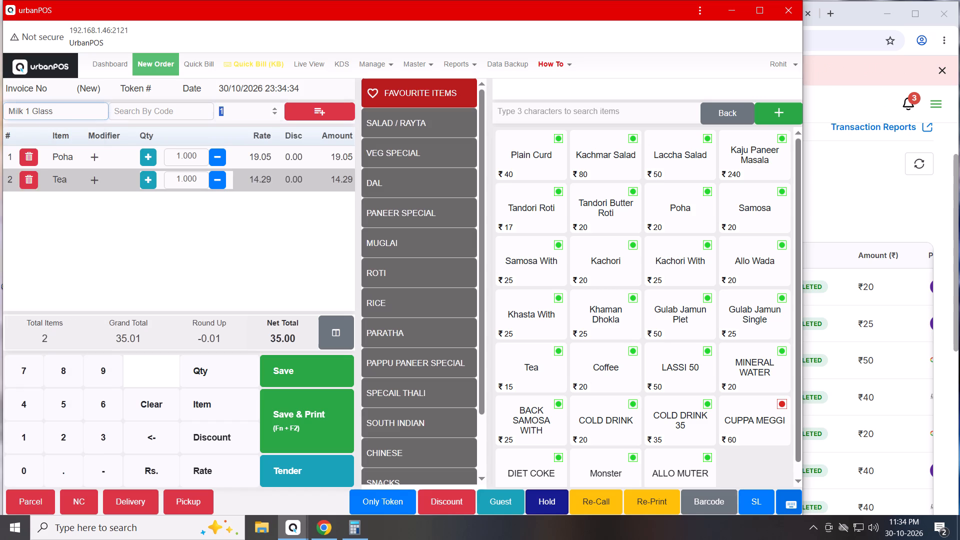
pyautogui.press('Return')
pyautogui.press('F2')
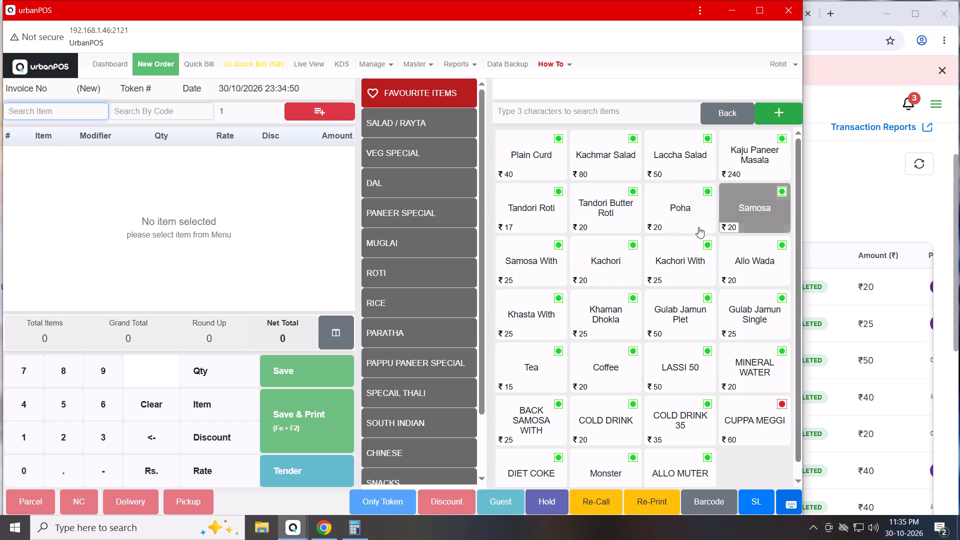
# Enter an order for five Kachori and two Tea, and save and print the bill.
pyautogui.tripleClick(626, 253)
pyautogui.click(626, 253)
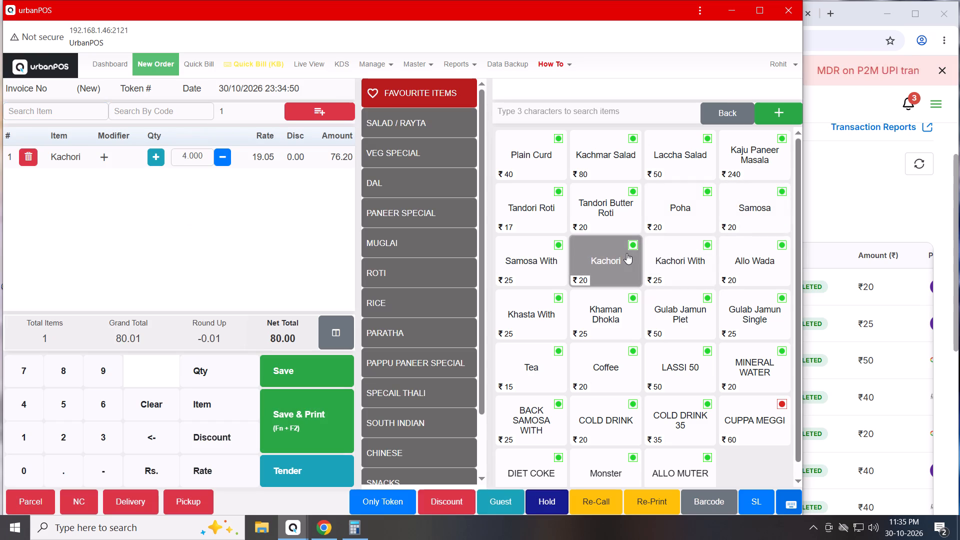
pyautogui.click(626, 253)
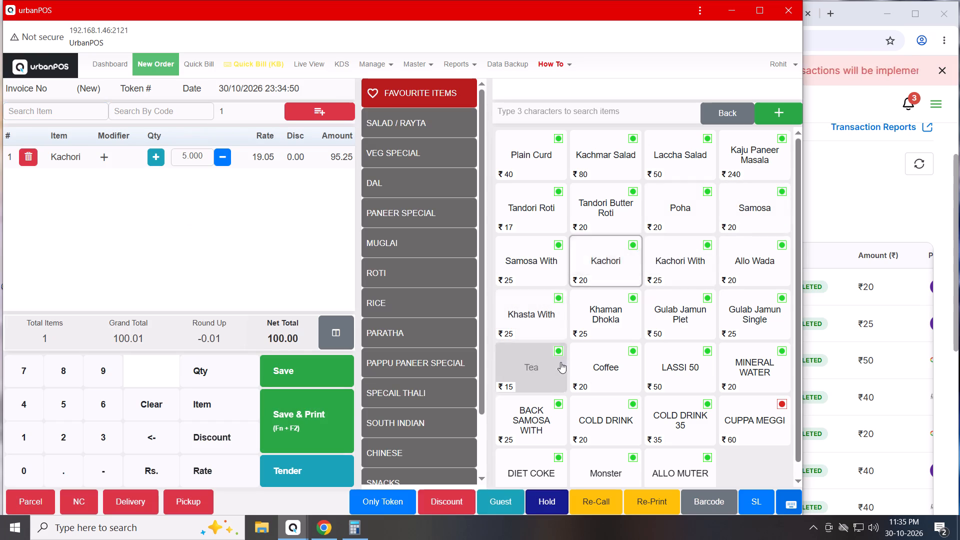
pyautogui.doubleClick(560, 362)
pyautogui.click(295, 430)
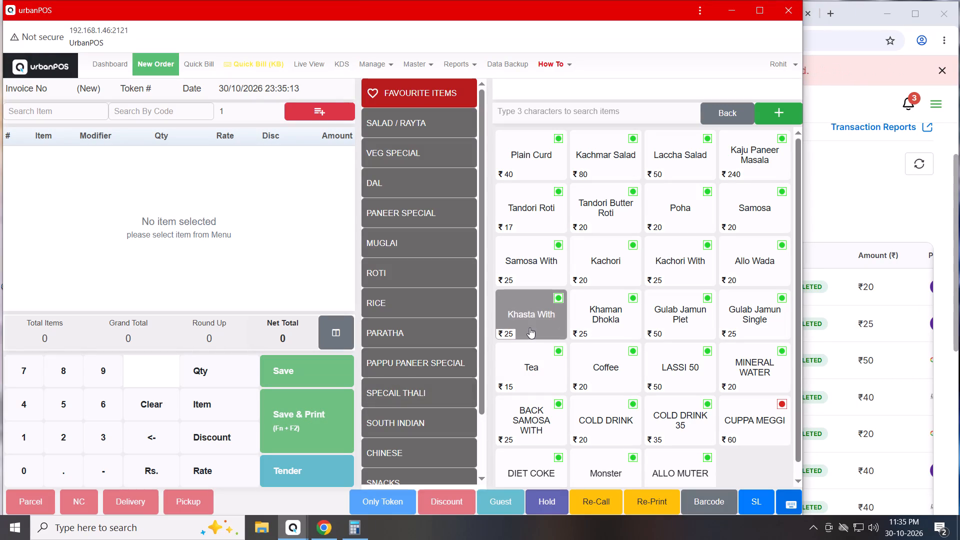
# Enter an order for one Tea, and save and print the bill.
pyautogui.click(513, 378)
pyautogui.click(312, 430)
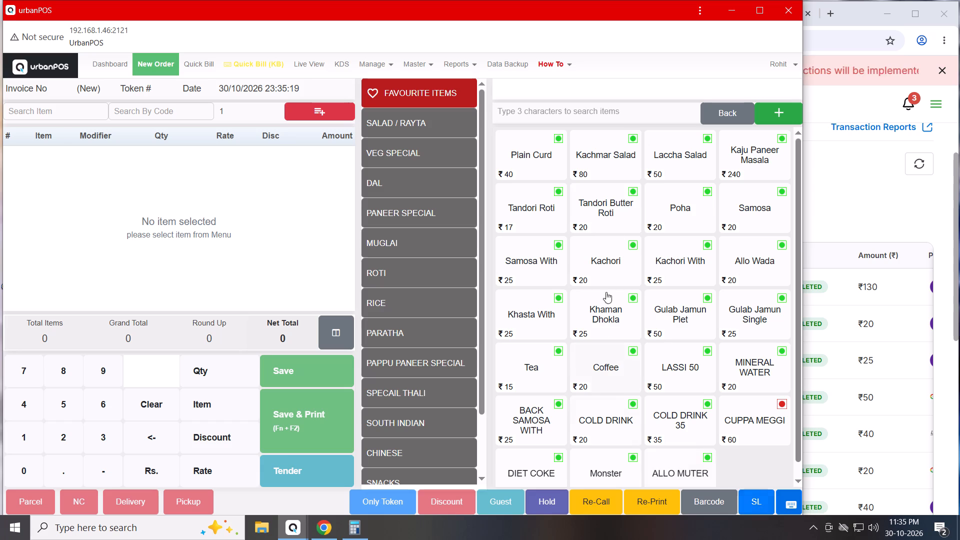
# Search the menu items for 50, add one 50;50 to a new order, and save and print the bill.
pyautogui.click(613, 103)
pyautogui.write('50')
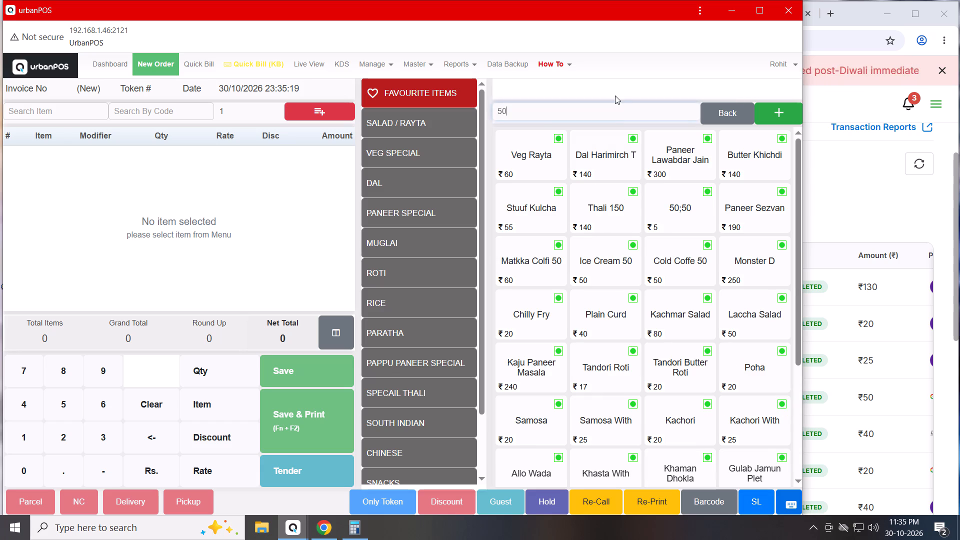
pyautogui.click(654, 192)
pyautogui.click(283, 441)
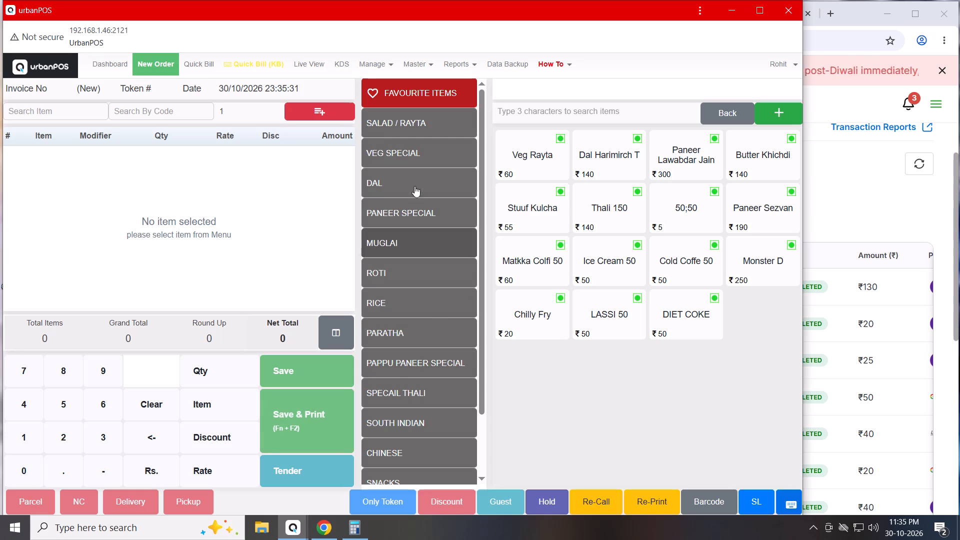
# Return to the favourite items, enter an order for one Cold Drink 35, and save and print the bill.
pyautogui.click(450, 91)
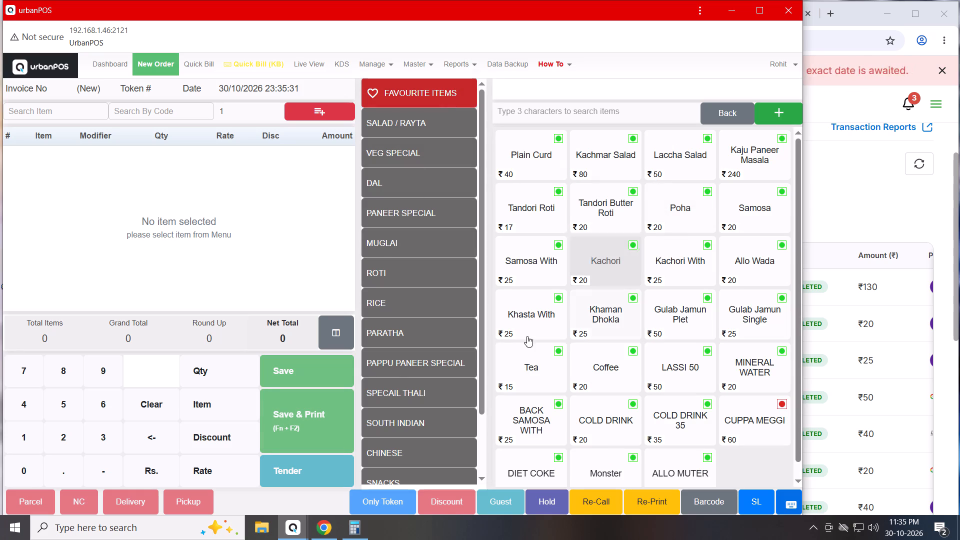
pyautogui.click(655, 422)
pyautogui.press('F2')
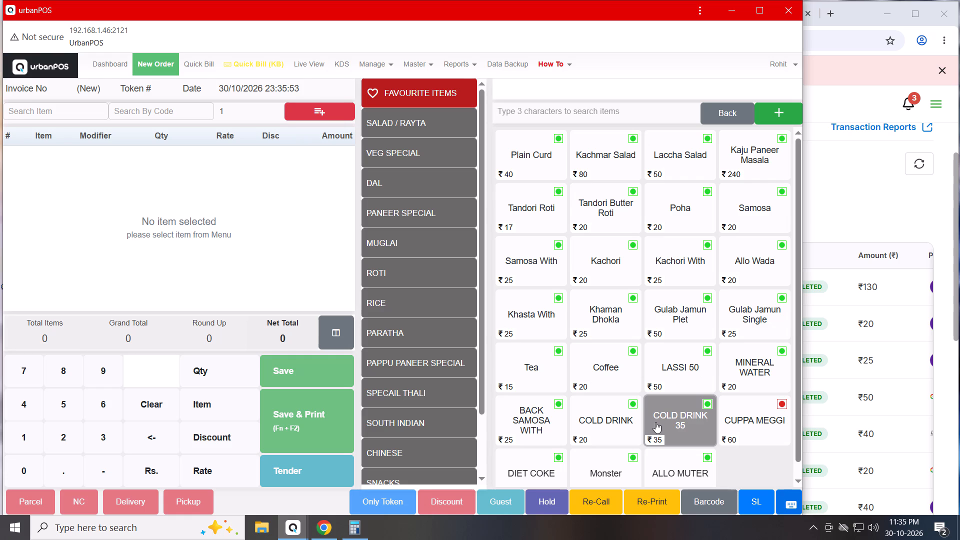
# Enter an order for one Tea, and save and print the bill.
pyautogui.click(525, 376)
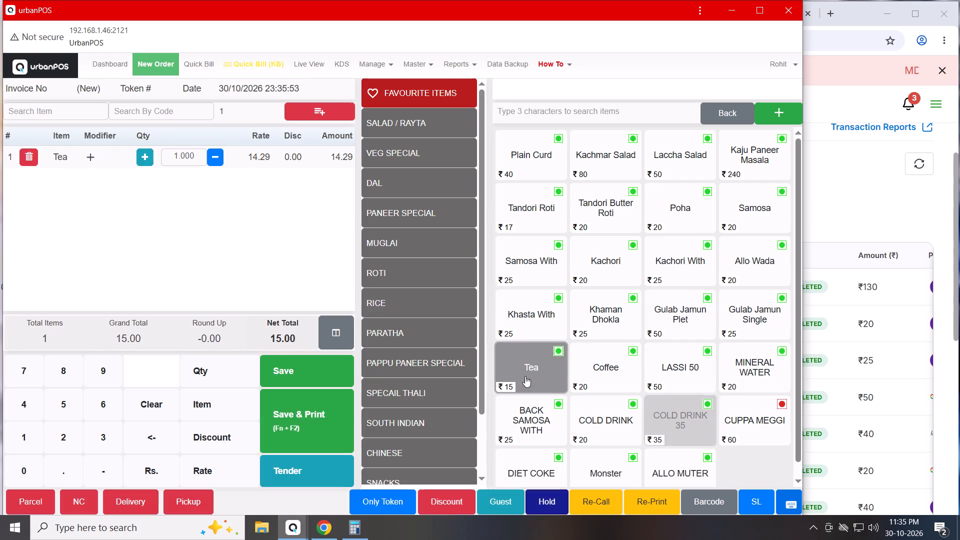
pyautogui.press('F2')
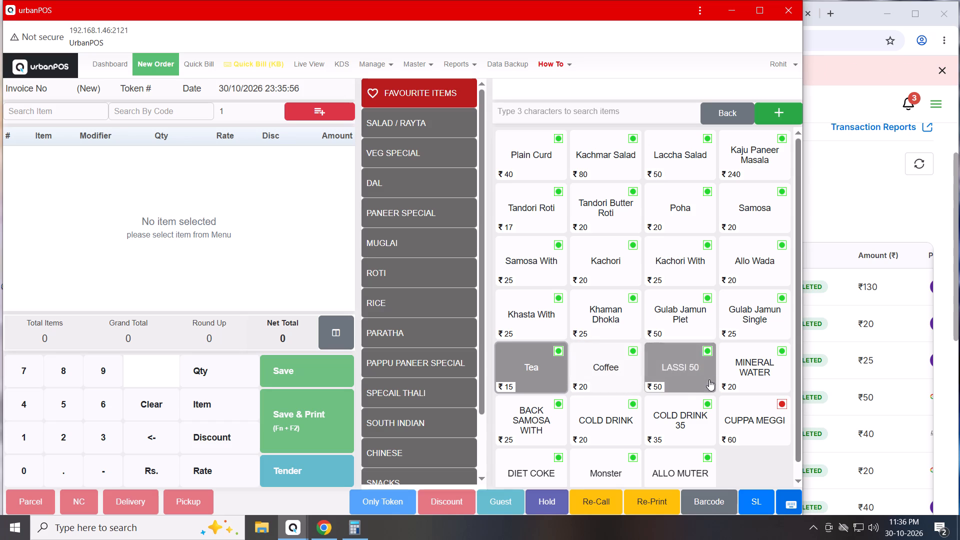
# Enter an order for one ₹20 Cold Drink, and save and print the bill.
pyautogui.click(607, 418)
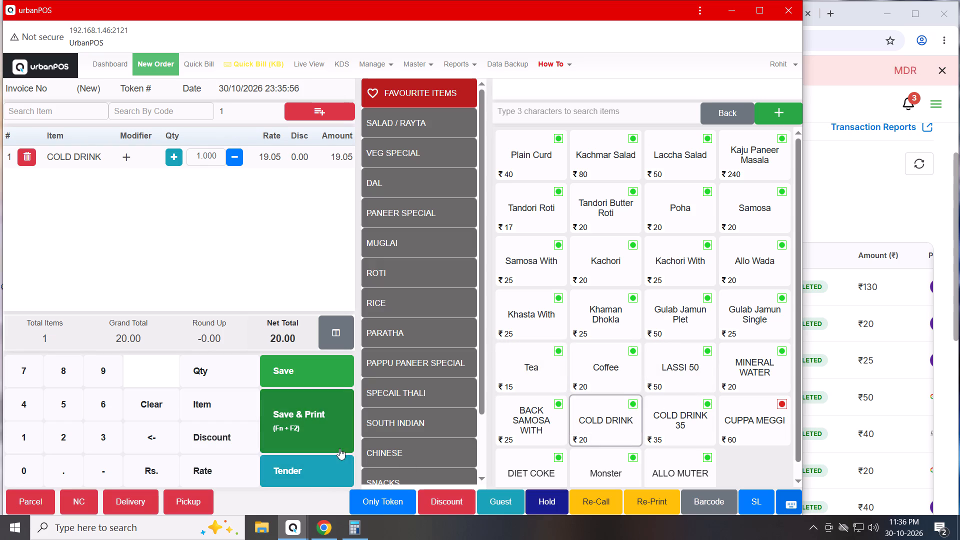
pyautogui.click(339, 448)
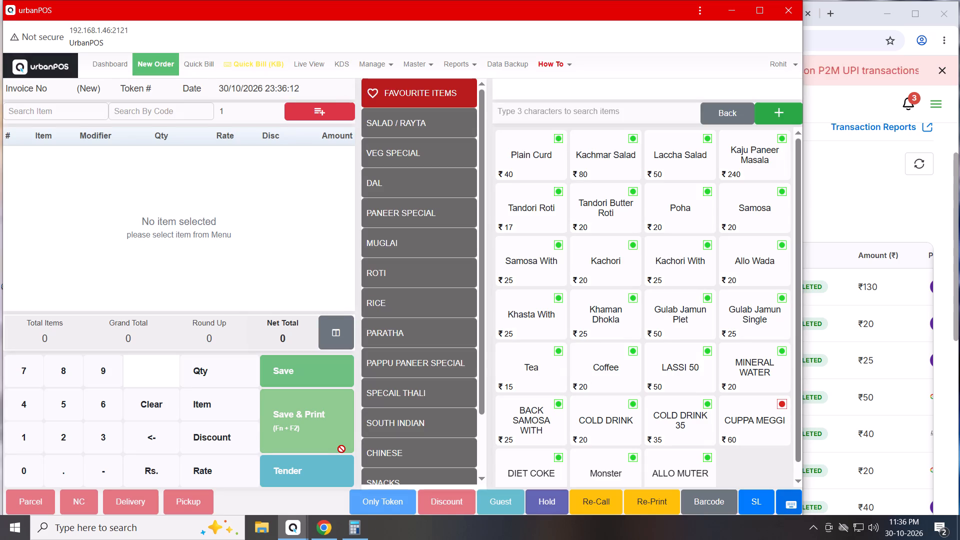
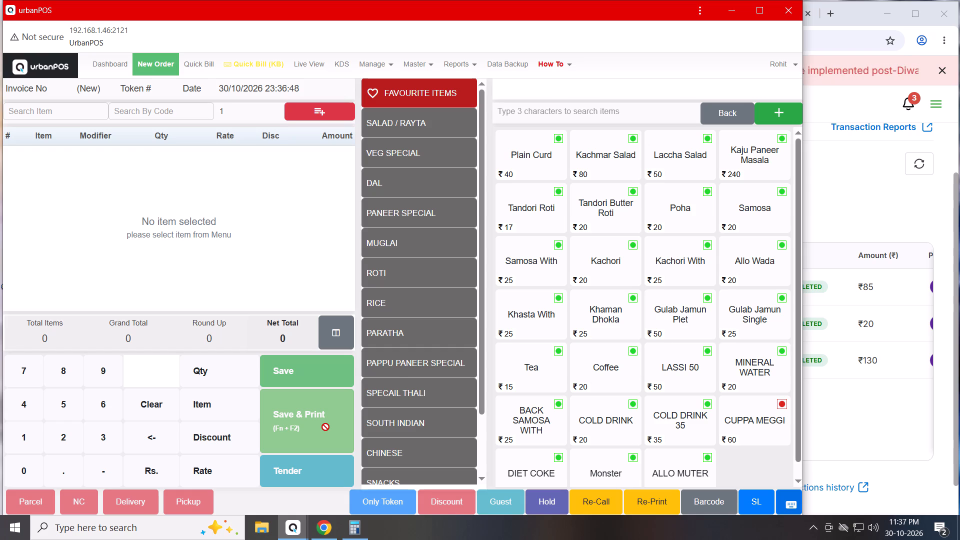
# Enter an order for one Tea, and save and print the bill.
pyautogui.tripleClick(547, 356)
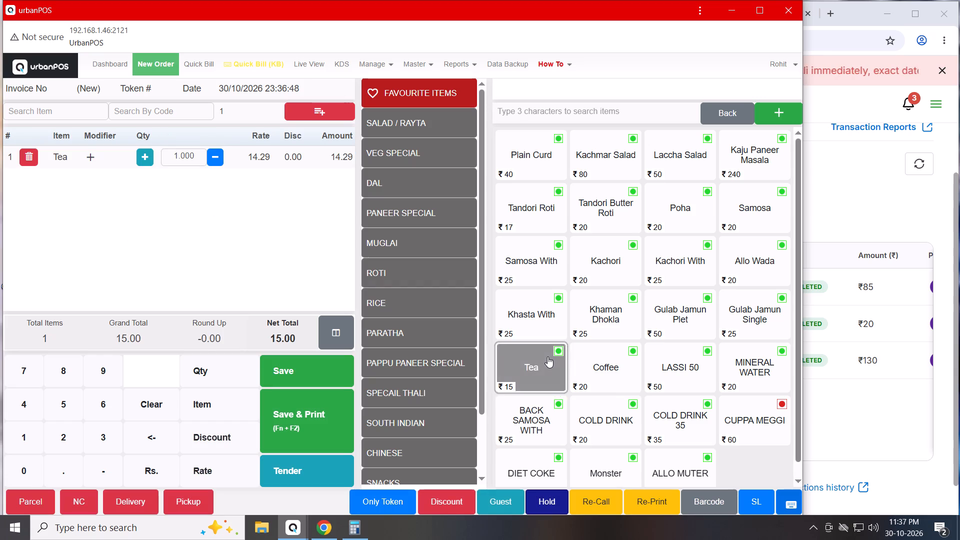
pyautogui.click(336, 427)
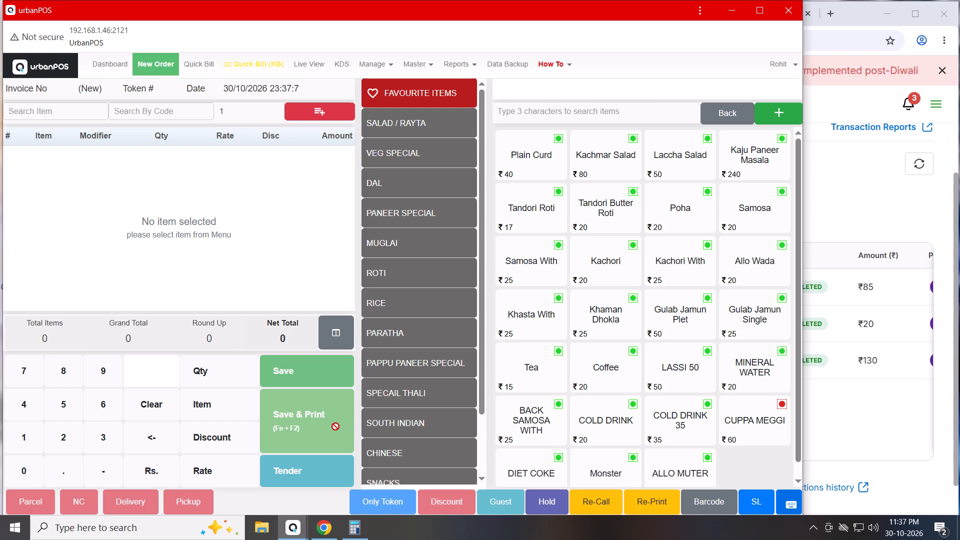
# Start a new order by item search with one Sev Tomoto and five Tandori Butter Roti.
pyautogui.click(34, 113)
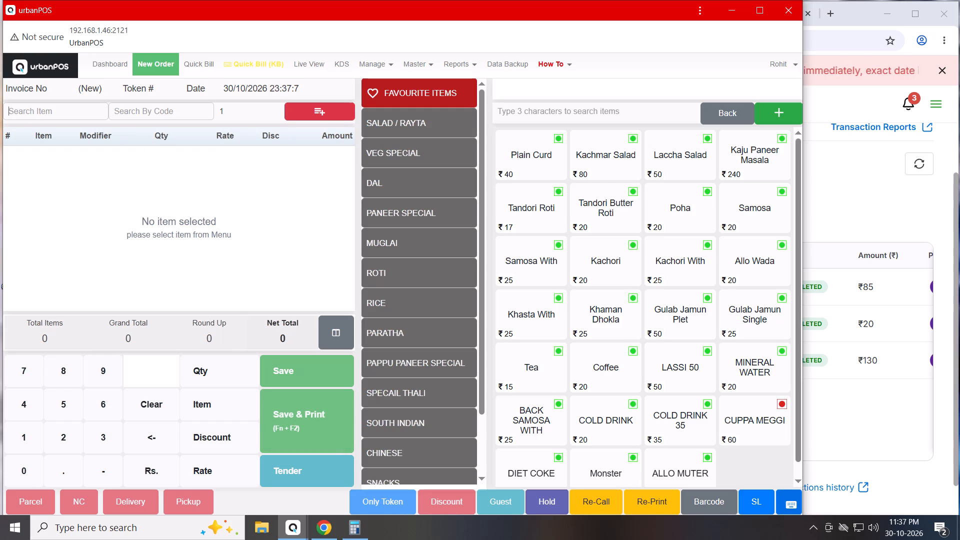
pyautogui.write('SEV')
pyautogui.press('Return')
pyautogui.press('Return')
pyautogui.write('ROTI')
pyautogui.press('Up')
pyautogui.press('Up')
pyautogui.press('Up')
pyautogui.press('Return')
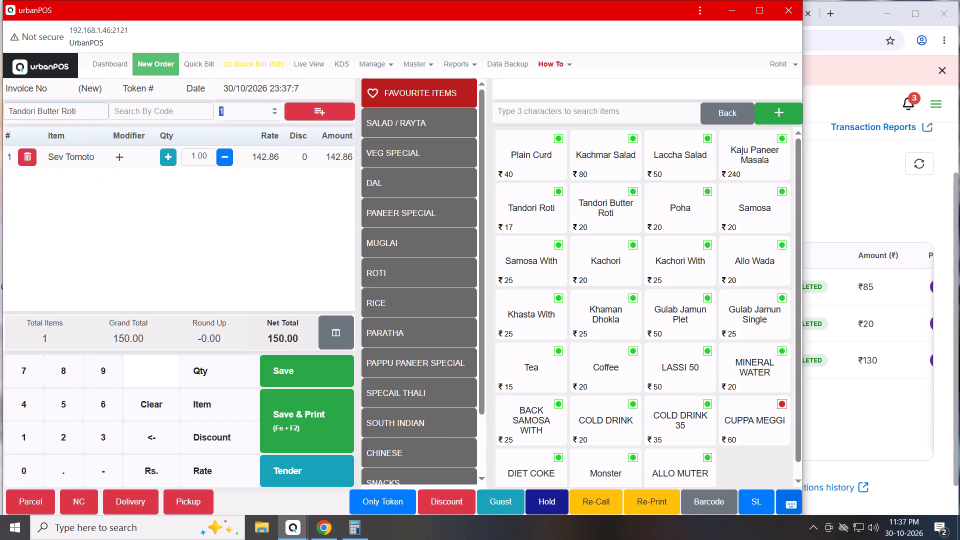
pyautogui.press('5')
pyautogui.press('Return')
# Add one Mineral Water, found with the search 006, and Tea to the same order.
pyautogui.write('006')
pyautogui.press('Up')
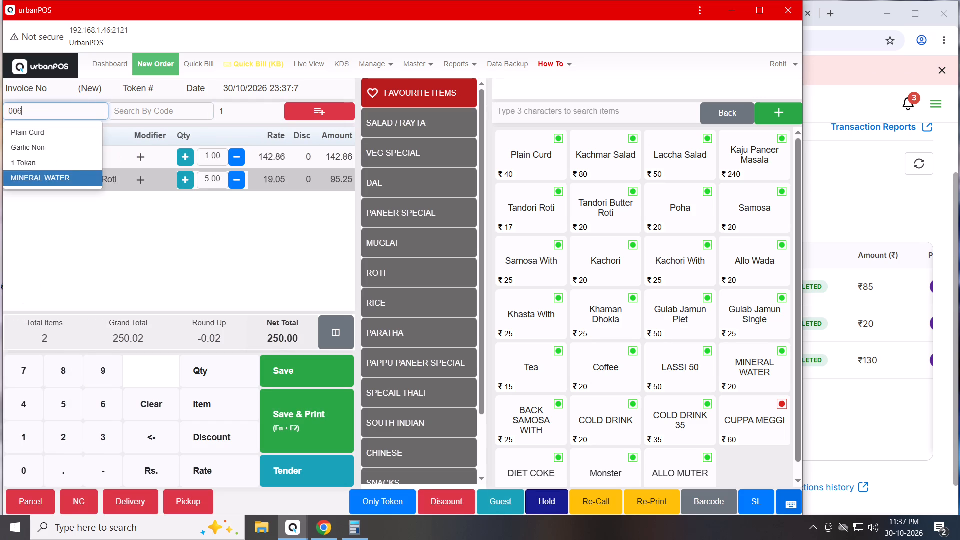
pyautogui.press('Return')
pyautogui.press('Return')
pyautogui.write('TEA')
pyautogui.press('Return')
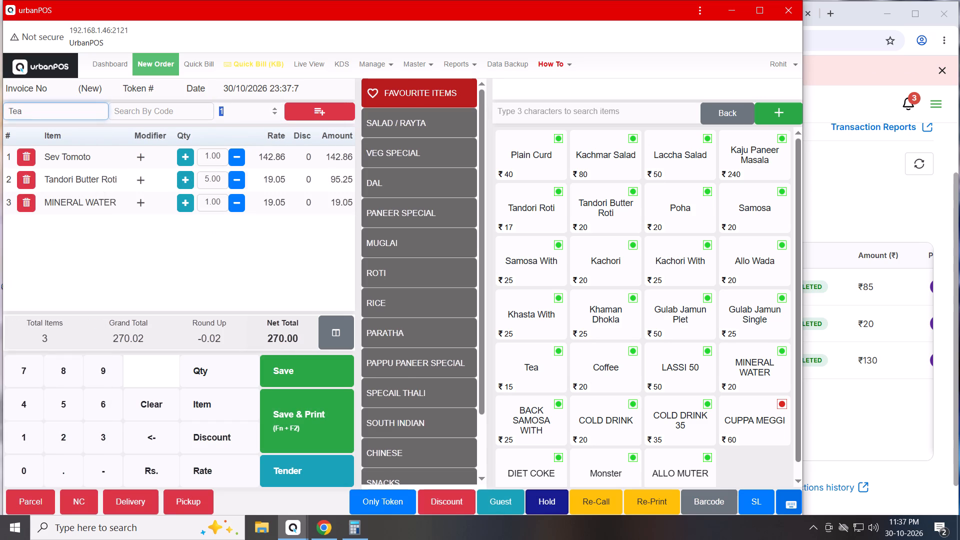
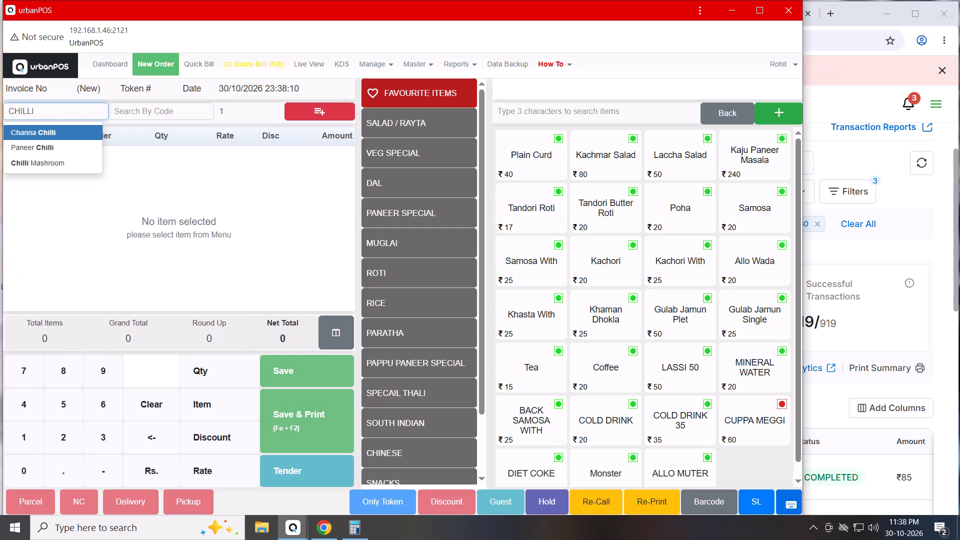
# Start a new order by item search with one Paneer Chilli and two Tandori Butter Roti.
pyautogui.press('Down')
pyautogui.press('Return')
pyautogui.press('Return')
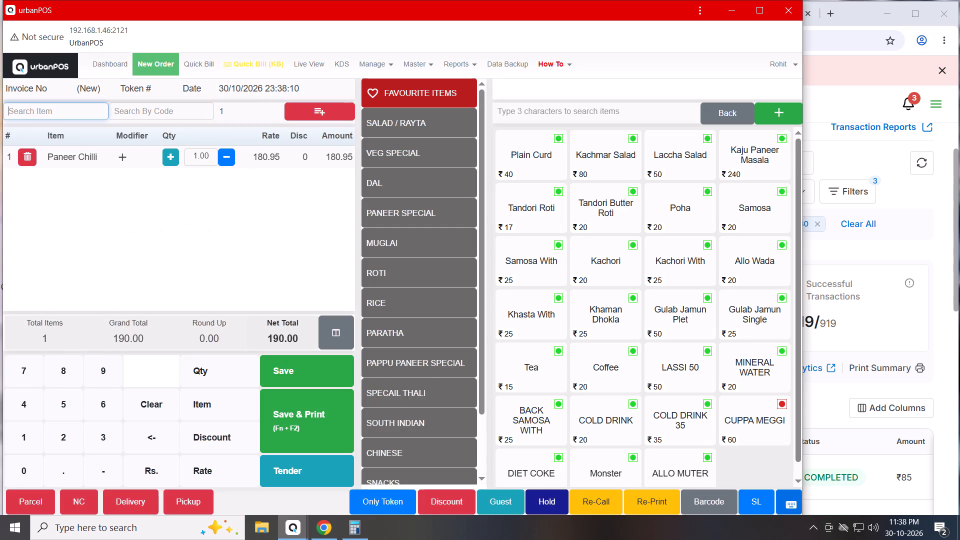
pyautogui.press('t')
pyautogui.press('BackSpace')
pyautogui.write('ROTI')
pyautogui.press('Up')
pyautogui.press('Up')
pyautogui.press('Up')
pyautogui.press('Return')
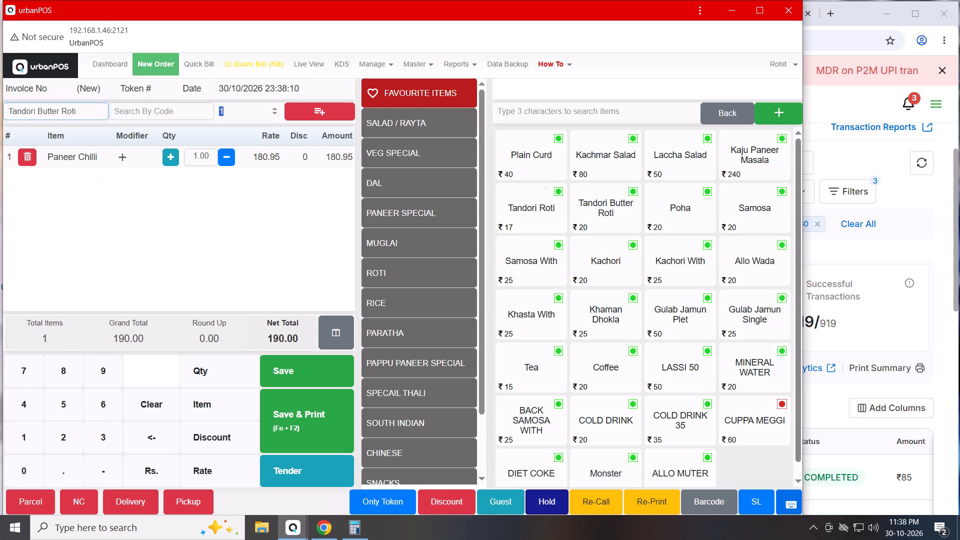
pyautogui.press('2')
pyautogui.press('Return')
# Add three Tea and one Mineral Water, found with the search 006, to the same order.
pyautogui.write('TEA')
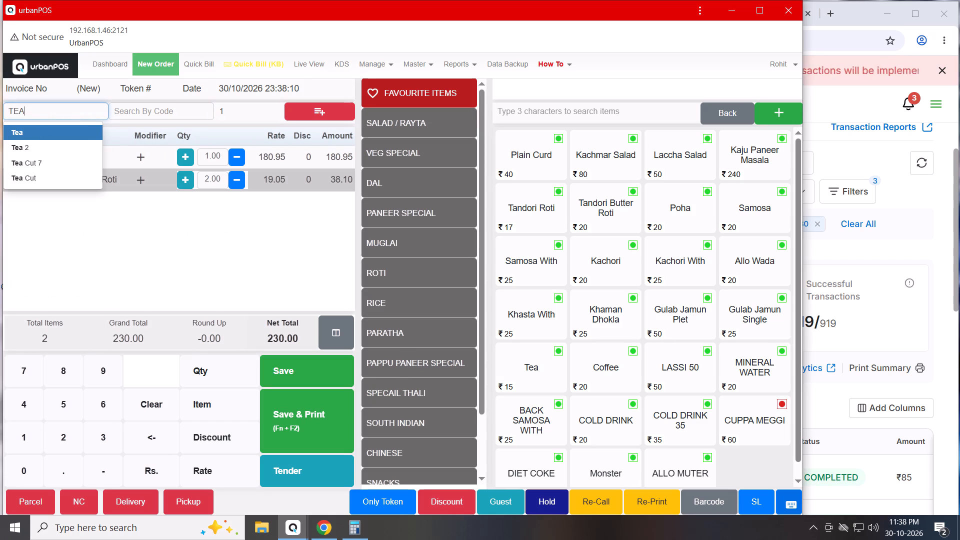
pyautogui.press('Return')
pyautogui.press('3')
pyautogui.press('Return')
pyautogui.write('006')
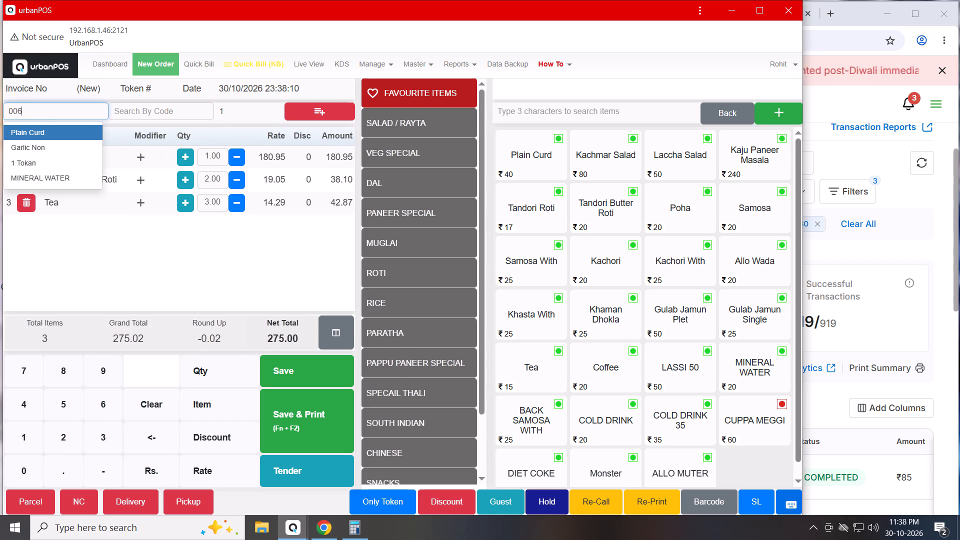
pyautogui.press('Up')
pyautogui.press('Return')
pyautogui.press('Return')
# Add four Poha to the order, and save and print the bill.
pyautogui.write('POHA')
pyautogui.press('Return')
pyautogui.press('2')
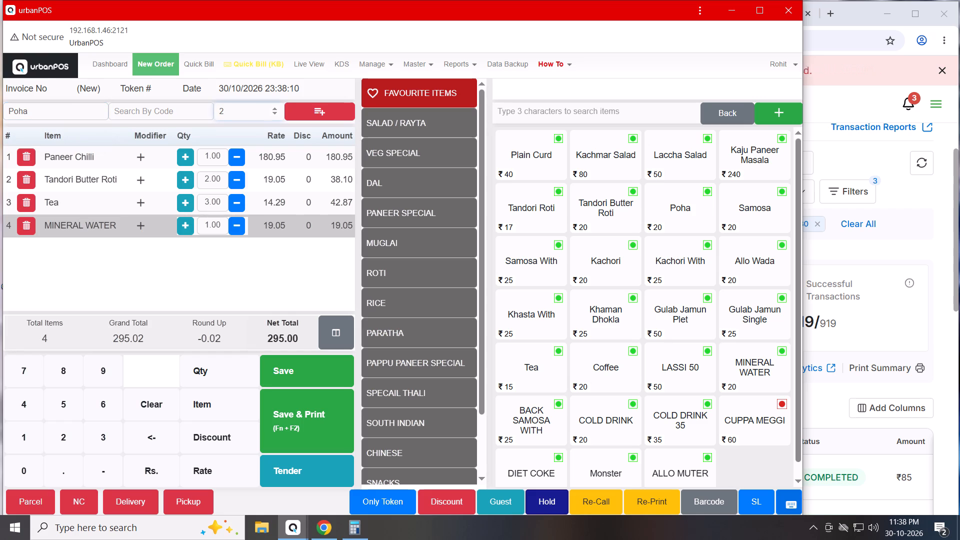
pyautogui.press('BackSpace')
pyautogui.press('4')
pyautogui.press('Return')
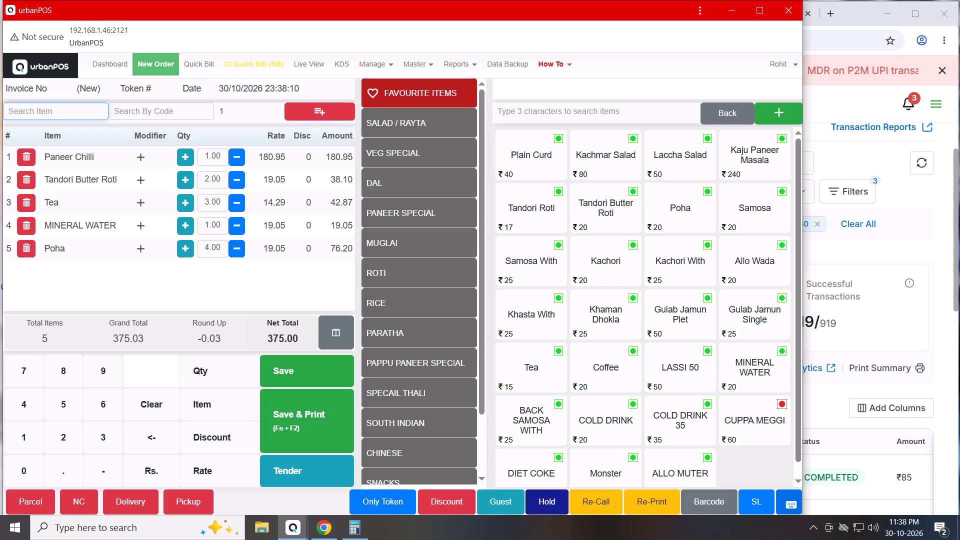
pyautogui.press('F2')
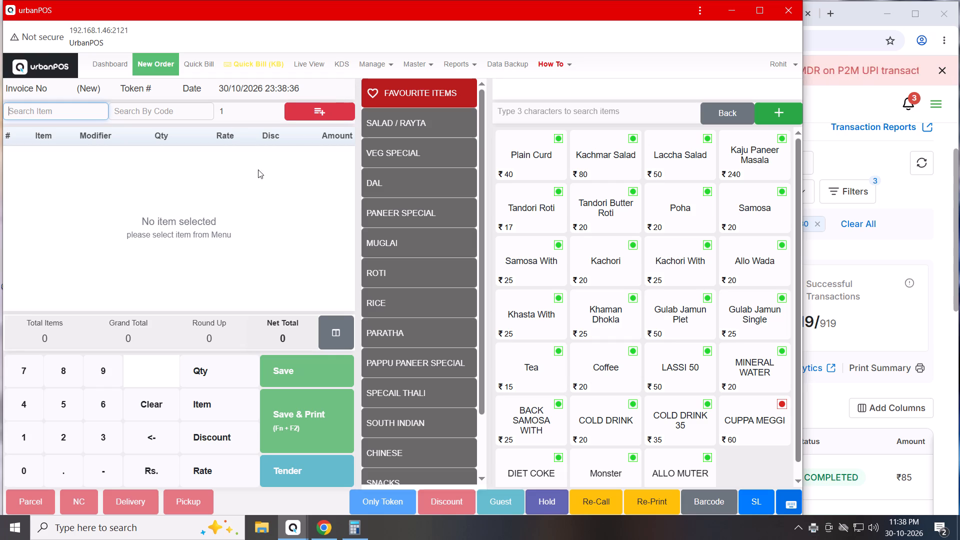
# Enter an order for one Tea, and save and print the bill.
pyautogui.click(510, 366)
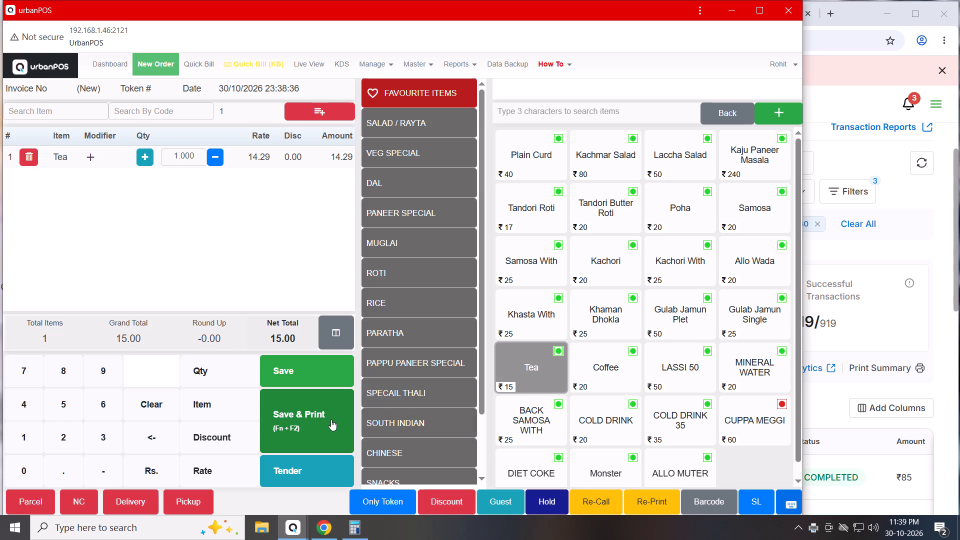
pyautogui.press('F2')
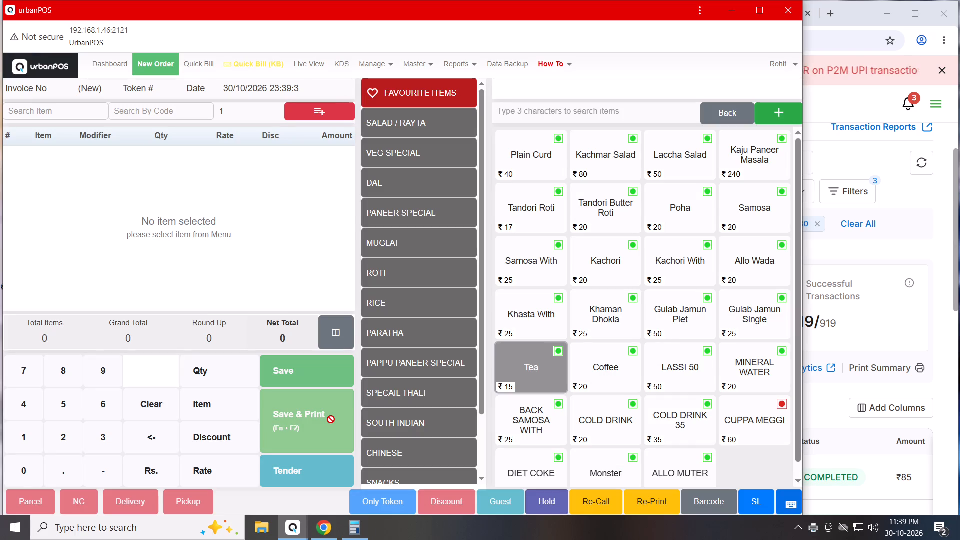
# Recall the held order with Sev Tomoto and Tandori Butter Roti, and save and print its bill.
pyautogui.click(604, 500)
pyautogui.click(567, 157)
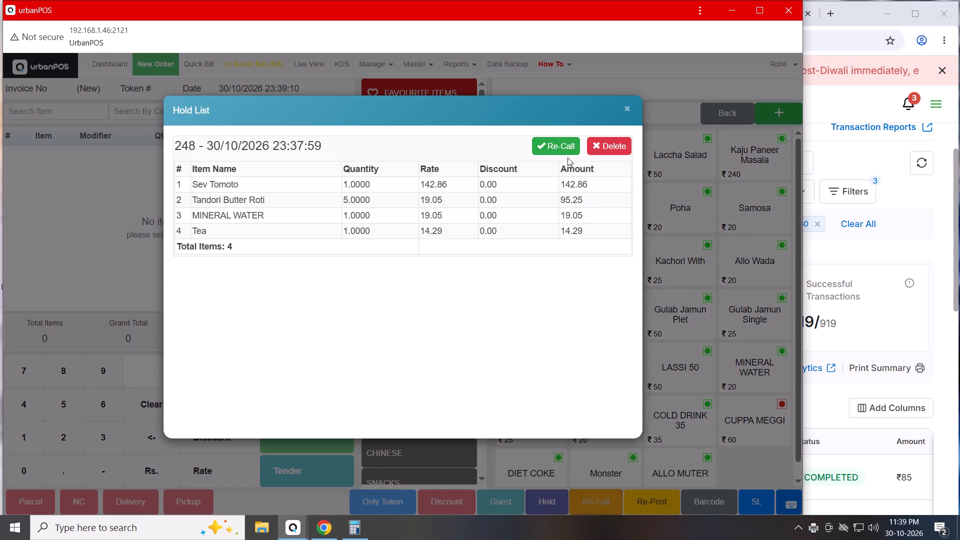
pyautogui.click(567, 153)
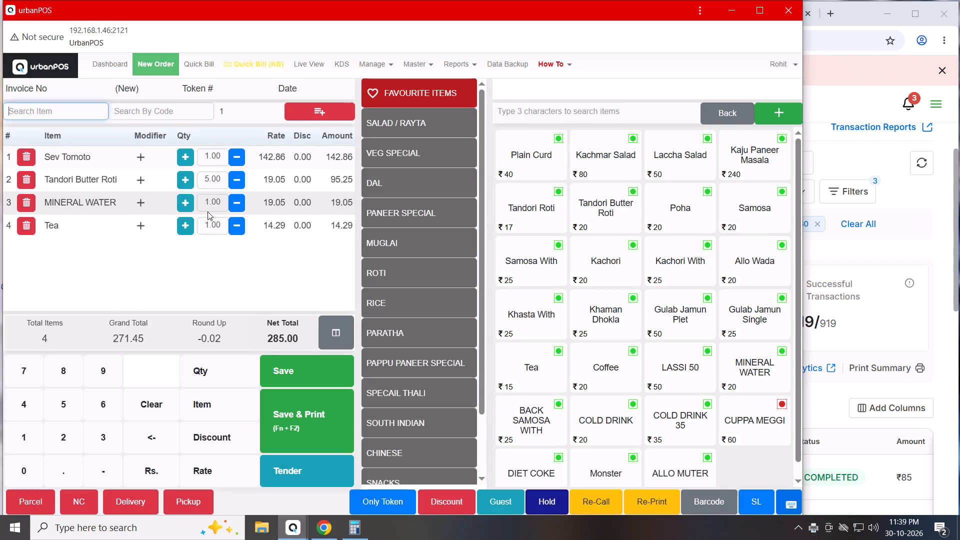
pyautogui.press('F2')
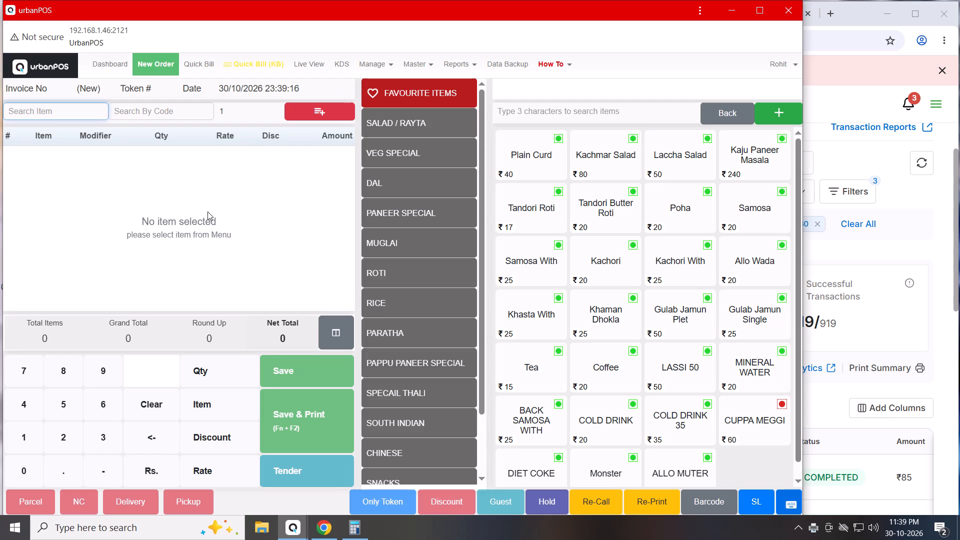
# Open the Re-Print view and close it again.
pyautogui.click(645, 509)
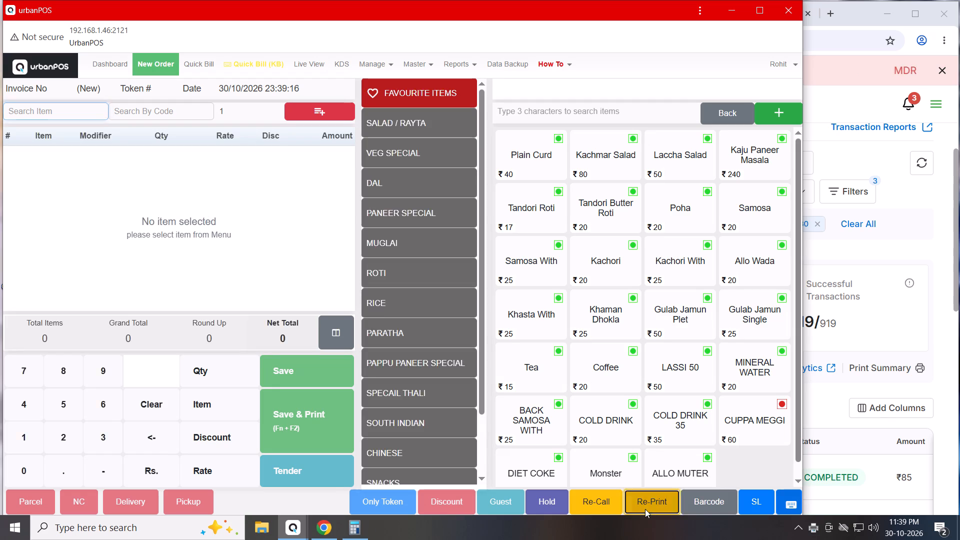
pyautogui.click(625, 110)
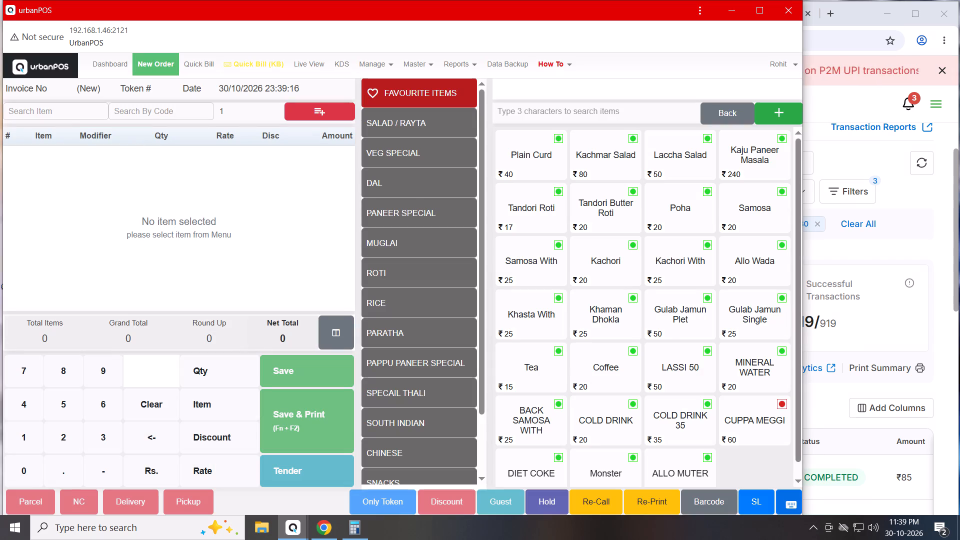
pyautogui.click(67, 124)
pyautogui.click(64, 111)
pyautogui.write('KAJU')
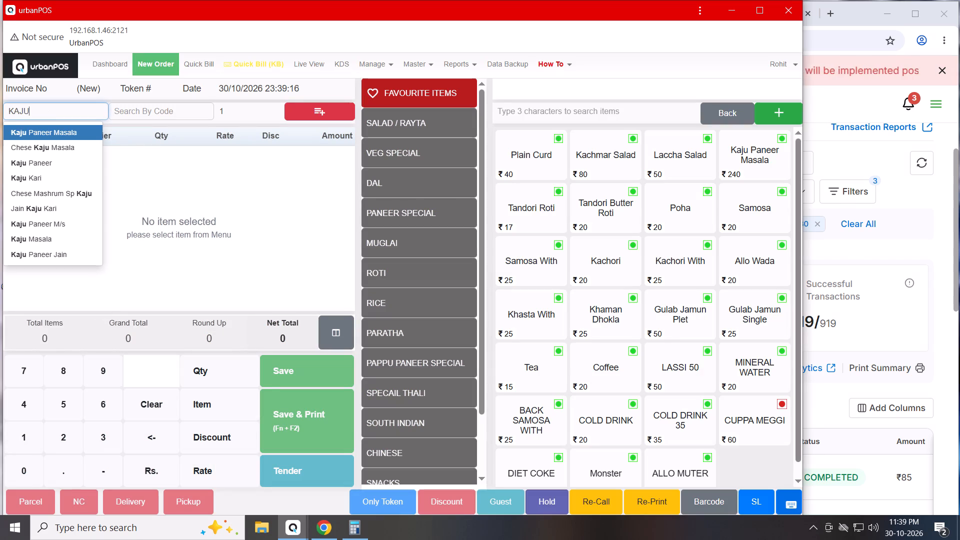
# Enter an order for one Mineral Water, and save and print the bill.
pyautogui.click(758, 373)
pyautogui.press('F2')
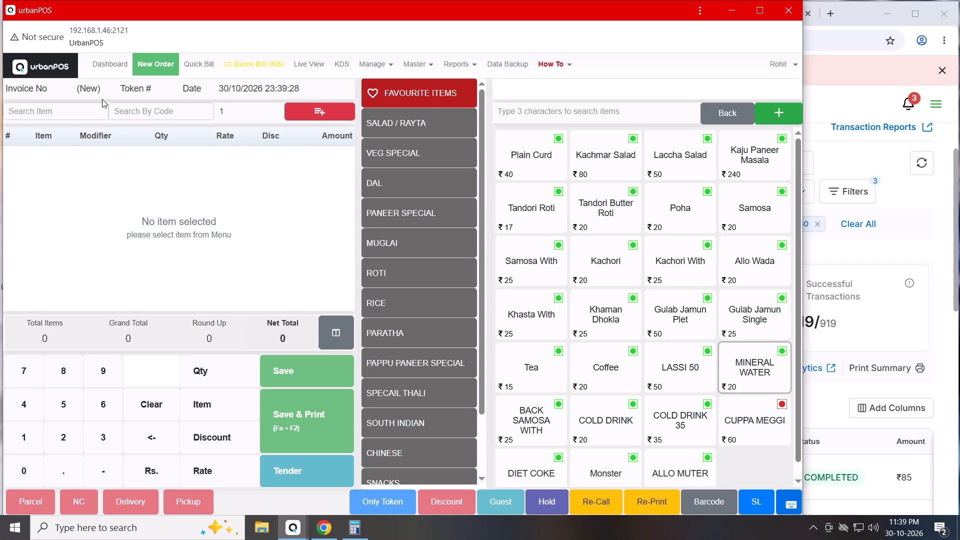
# Start a new order by item search with one Kaju Kari.
pyautogui.click(93, 113)
pyautogui.write('KAJ U')
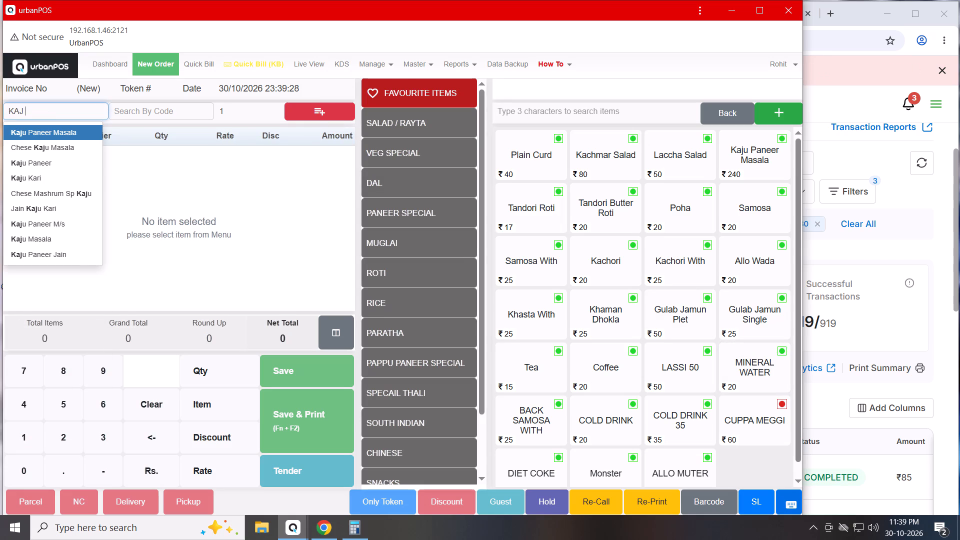
pyautogui.press('BackSpace')
pyautogui.press('BackSpace')
pyautogui.press('BackSpace')
pyautogui.write('JU')
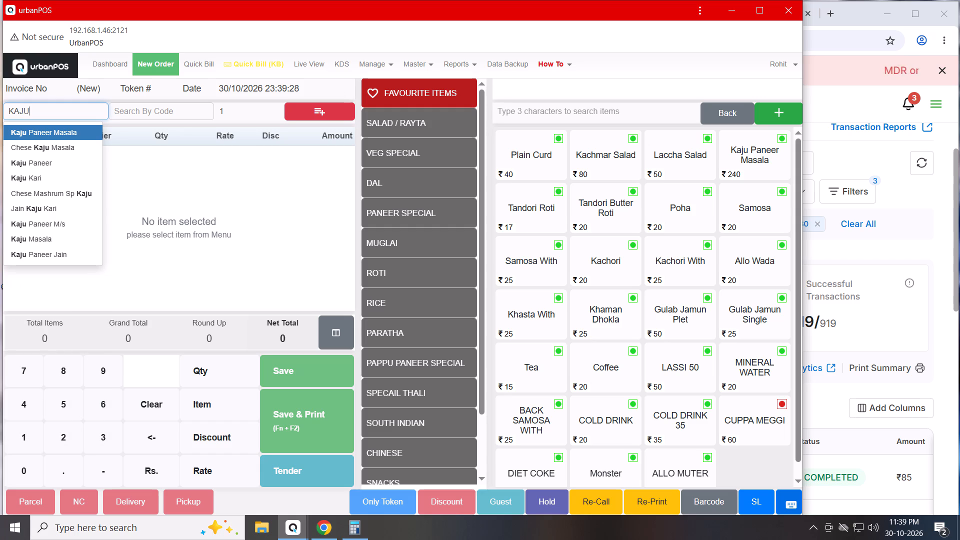
pyautogui.press('space')
pyautogui.write('K')
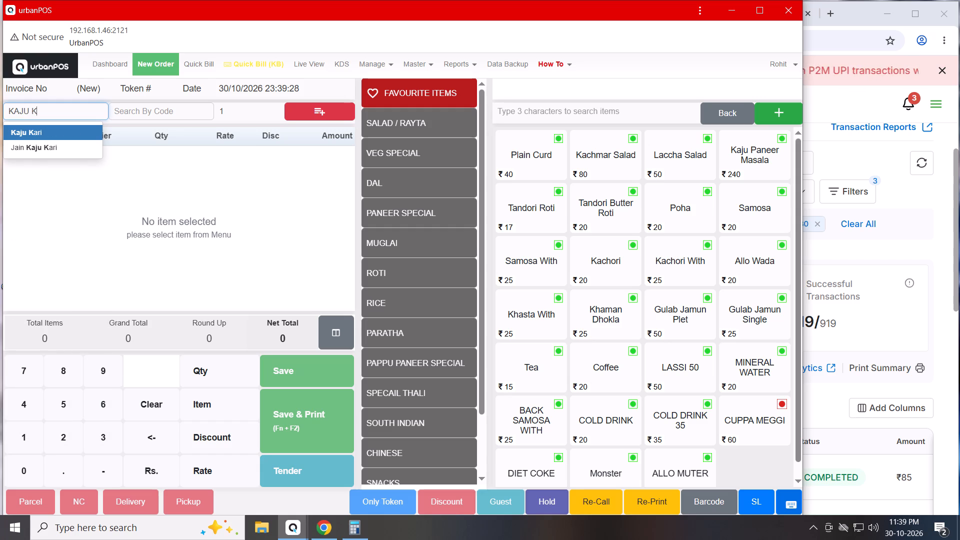
pyautogui.press('Return')
pyautogui.press('Return')
# Add five Tawa Roti (search 000) and one Mineral Water (search 006) to the order, and save and print the bill.
pyautogui.write('000')
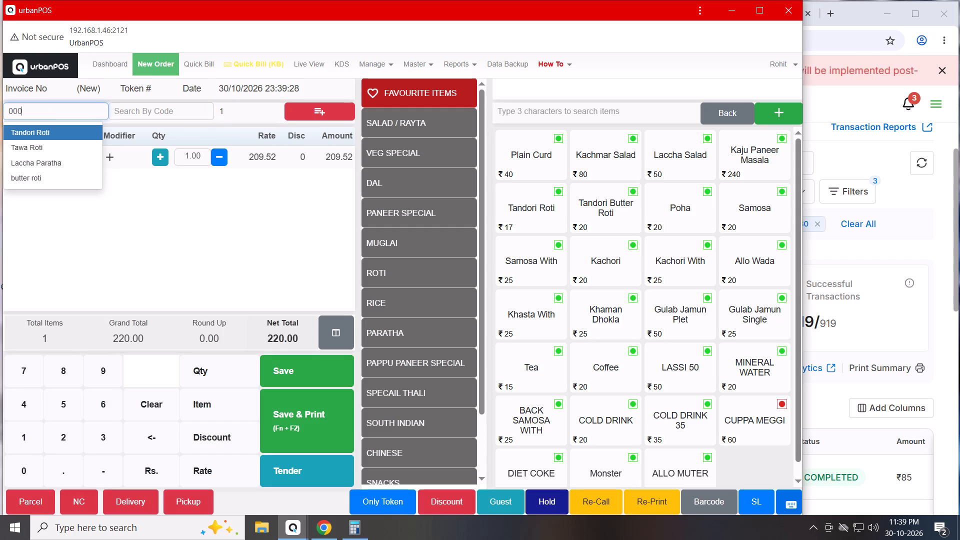
pyautogui.press('Down')
pyautogui.press('Return')
pyautogui.press('5')
pyautogui.press('Return')
pyautogui.write('006')
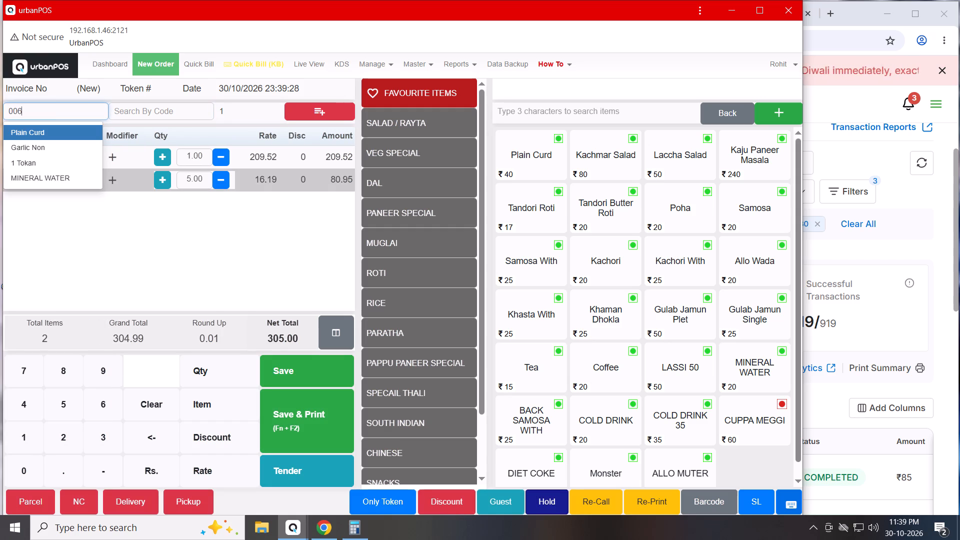
pyautogui.press('Up')
pyautogui.press('Return')
pyautogui.press('Return')
pyautogui.press('F2')
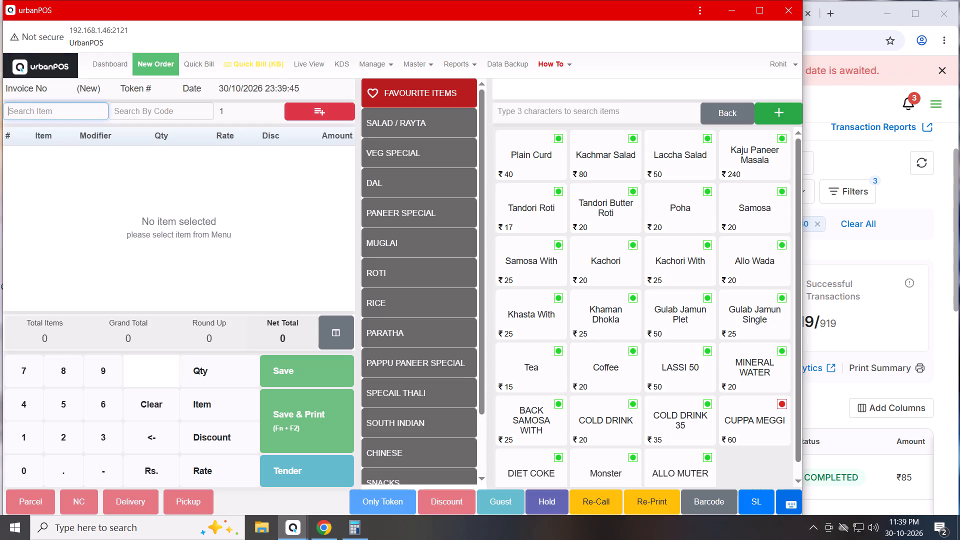
# Enter another order for one Mineral Water, and save and print the bill.
pyautogui.click(732, 364)
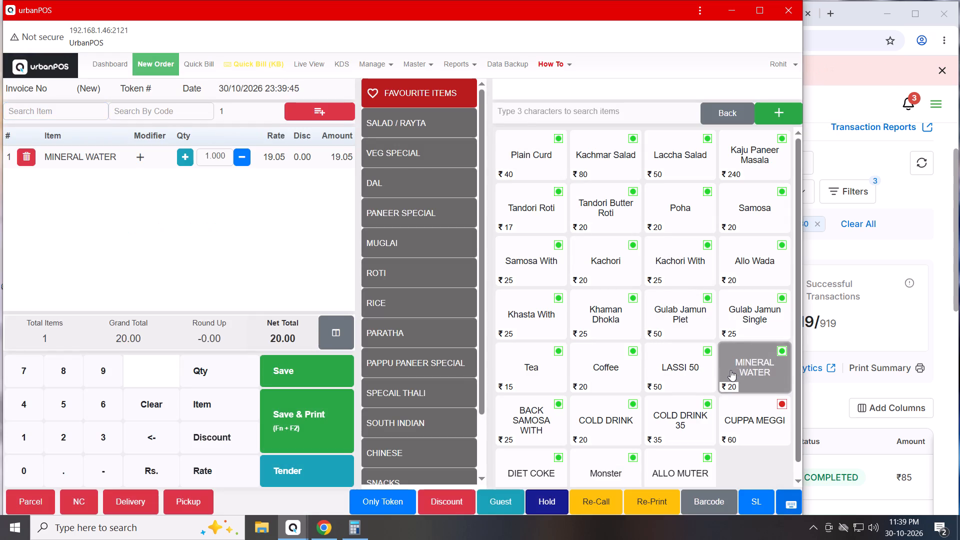
pyautogui.press('F2')
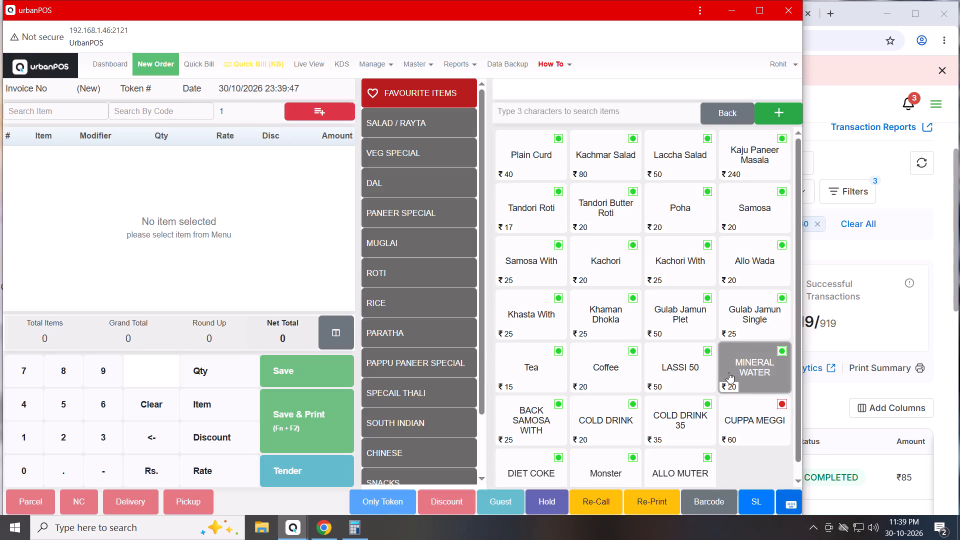